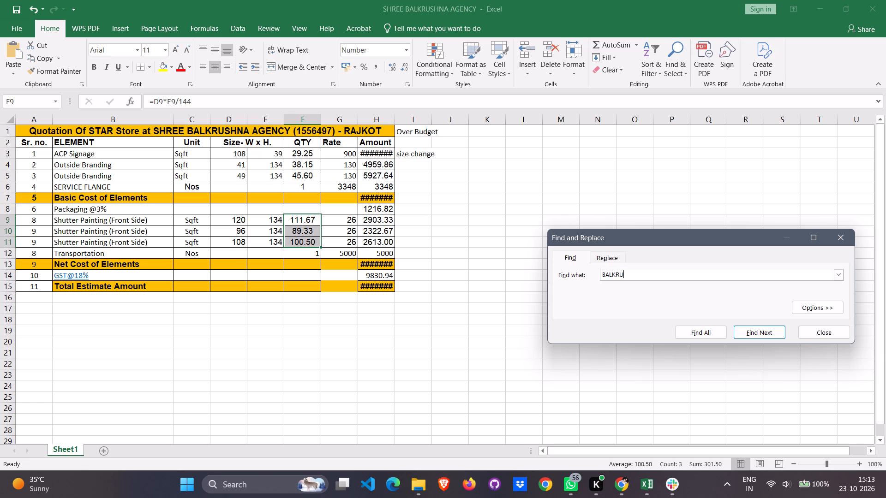
Close the SHREE BALKRUSHNA AGENCY quotation workbook.
{"action": "left_click", "coordinate": [872, 7]}
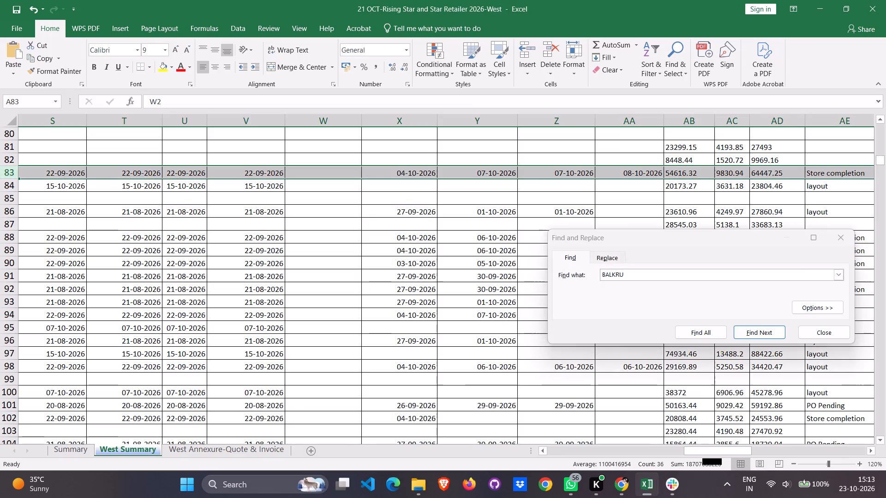
Search the Dealer name column of the West Summary sheet for SHIV.
{"action": "scroll", "coordinate": [426, 291], "scroll_direction": "right", "scroll_amount": 19}
{"action": "scroll", "coordinate": [426, 291], "scroll_direction": "right", "scroll_amount": 11}
{"action": "scroll", "coordinate": [426, 291], "scroll_direction": "up", "scroll_amount": 10}
{"action": "left_click", "coordinate": [430, 124]}
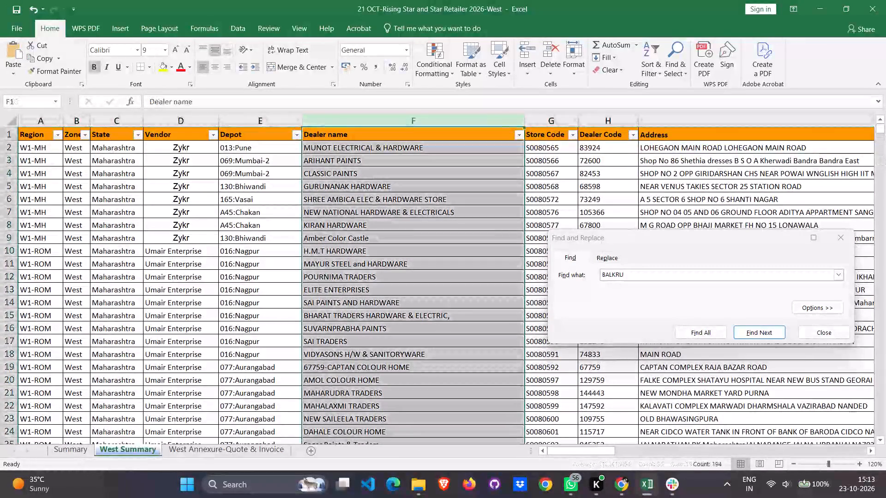
{"action": "double_click", "coordinate": [636, 271]}
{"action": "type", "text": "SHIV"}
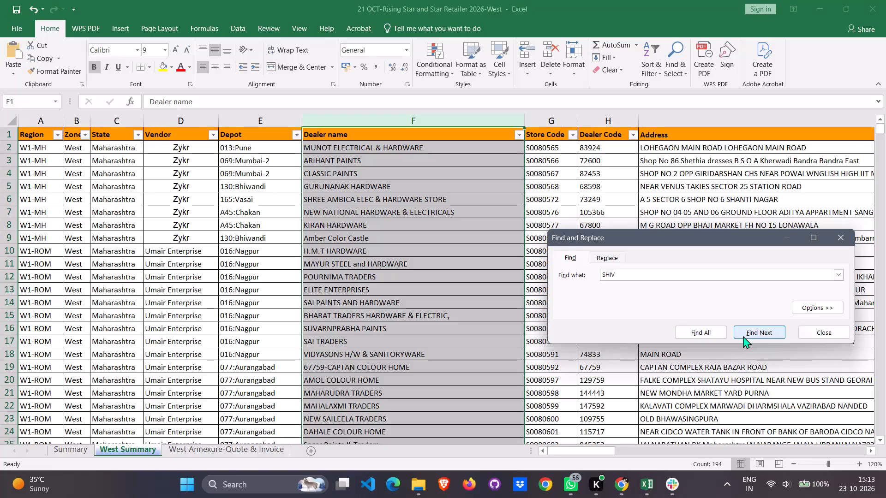
Search the Dealer name column of the West Summary sheet for SHIV PAINTS.
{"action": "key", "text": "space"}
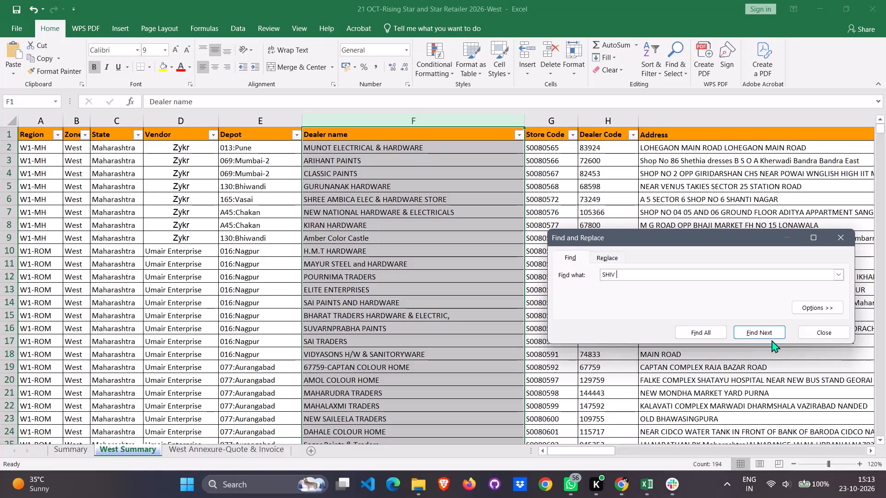
{"action": "type", "text": "PAINT"}
{"action": "key", "text": "s"}
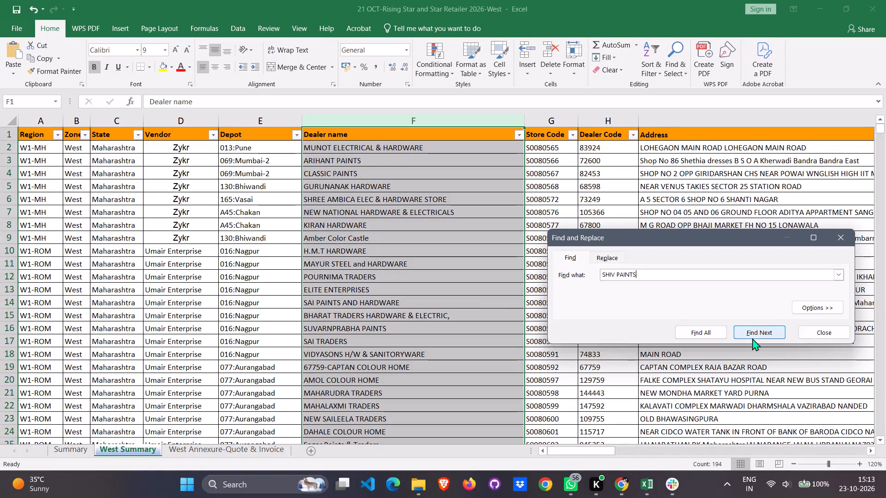
{"action": "left_click", "coordinate": [754, 332]}
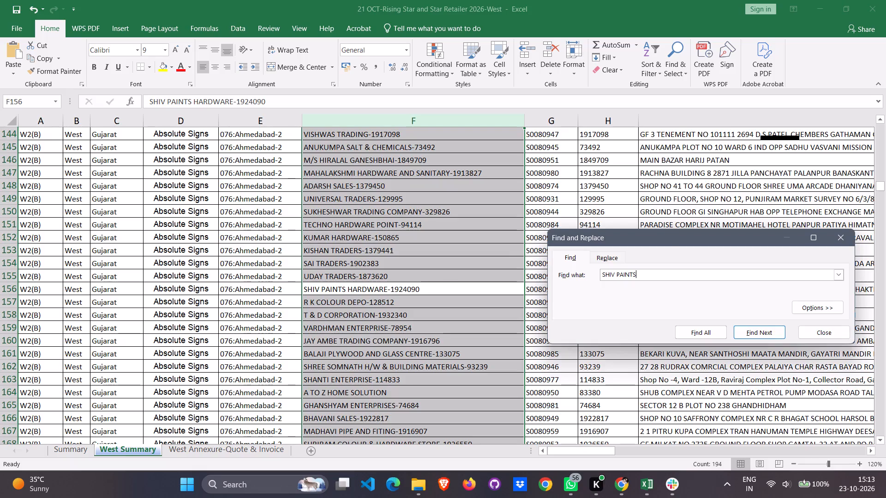
Select the SHIV PAINTS HARDWARE row and review its address, category, date, amount and status columns.
{"action": "left_click_drag", "start_coordinate": [664, 236], "coordinate": [662, 147]}
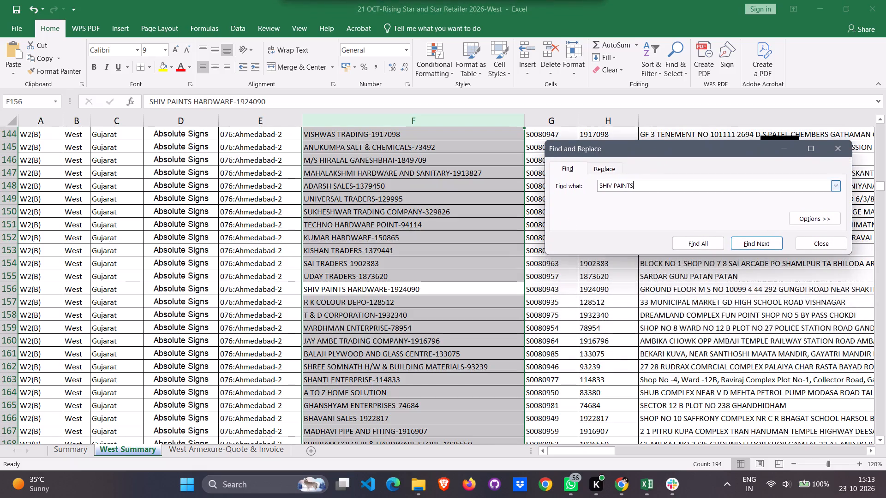
{"action": "left_click", "coordinate": [363, 291]}
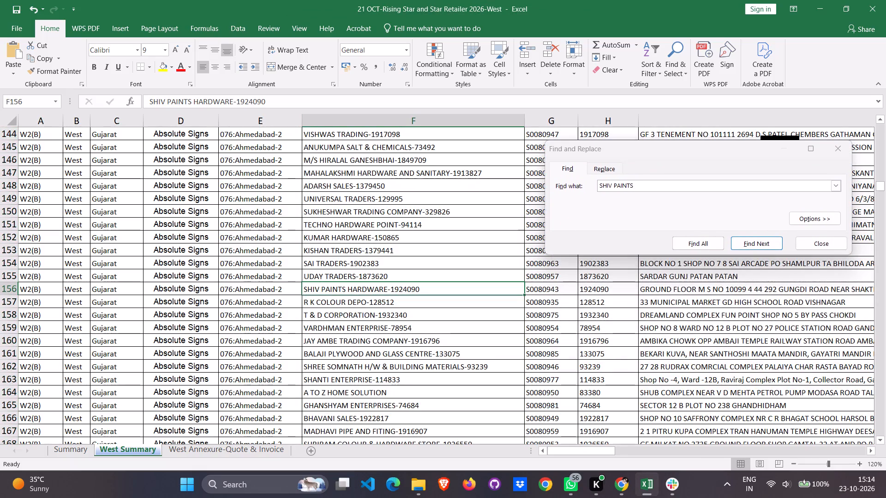
{"action": "left_click", "coordinate": [6, 290]}
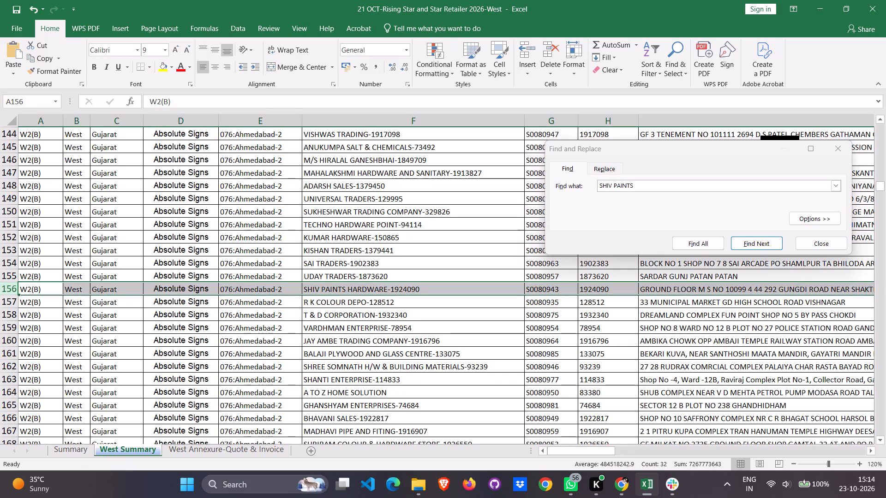
{"action": "scroll", "coordinate": [47, 295], "scroll_direction": "left", "scroll_amount": 4}
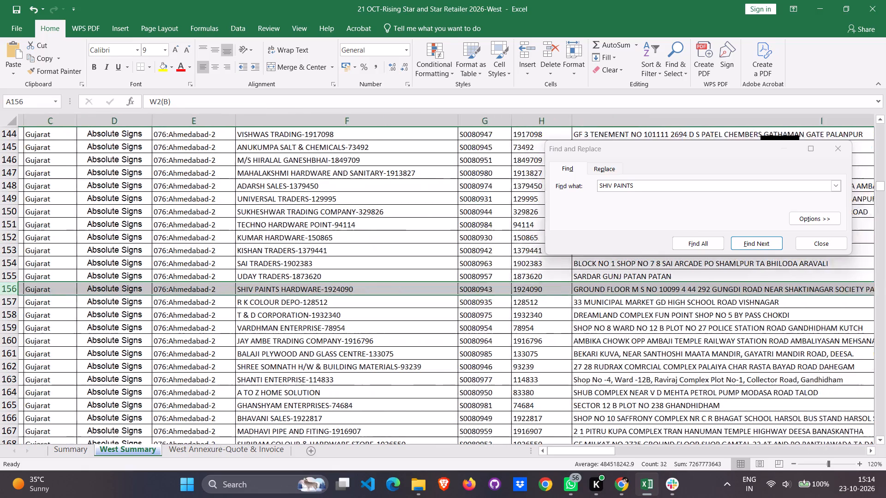
{"action": "scroll", "coordinate": [47, 295], "scroll_direction": "left", "scroll_amount": 10}
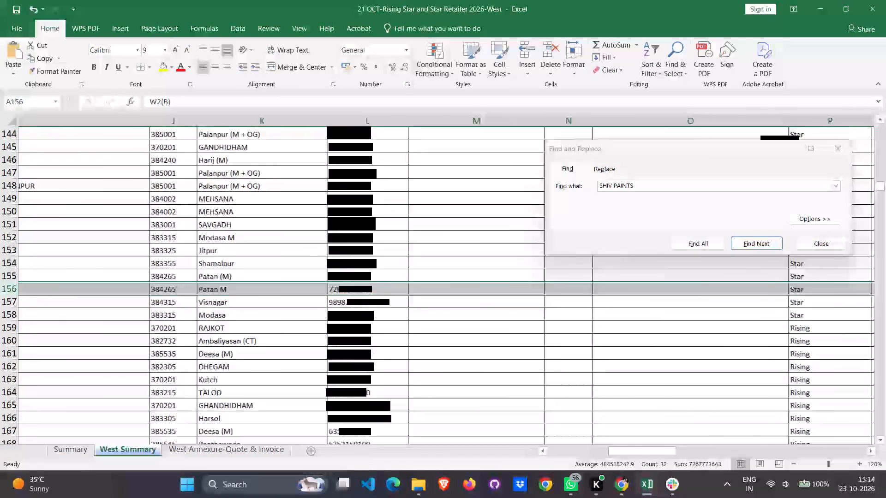
{"action": "scroll", "coordinate": [47, 295], "scroll_direction": "right", "scroll_amount": 6}
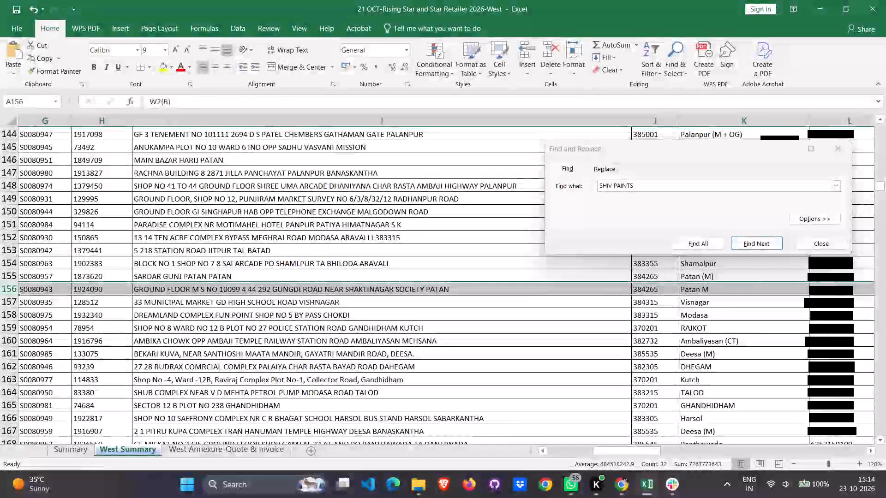
{"action": "scroll", "coordinate": [47, 295], "scroll_direction": "left", "scroll_amount": 13}
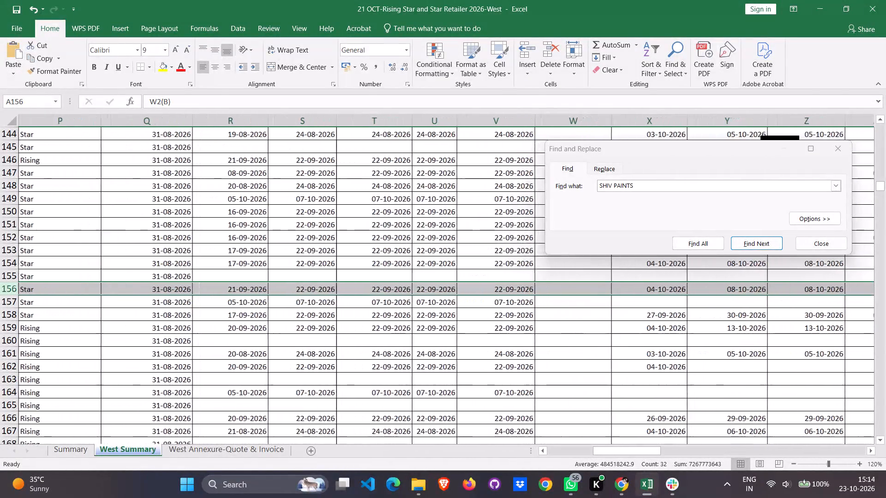
{"action": "scroll", "coordinate": [47, 295], "scroll_direction": "left", "scroll_amount": 4}
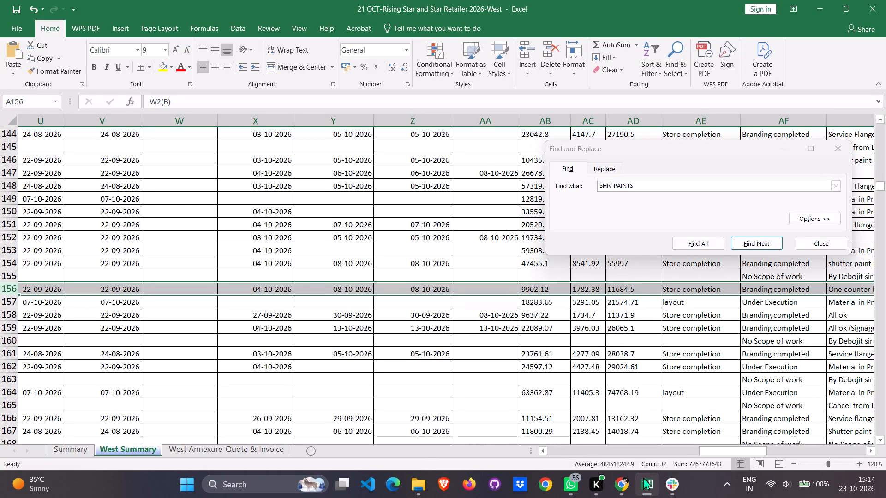
Switch to File Explorer, search the SEPARATAION ESTIMATE folder for SHIV P and open the SHIV PAINTS HARDWARE workbook.
{"action": "left_click", "coordinate": [418, 483]}
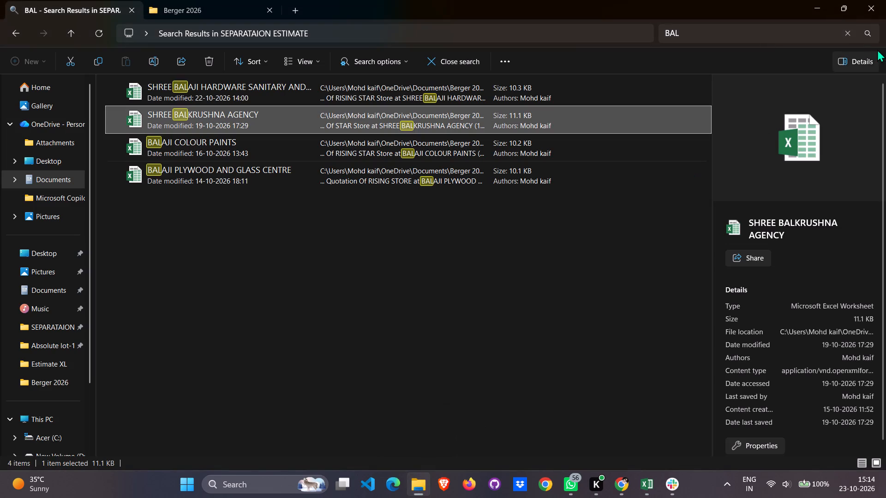
{"action": "left_click", "coordinate": [845, 35]}
{"action": "type", "text": "SH"}
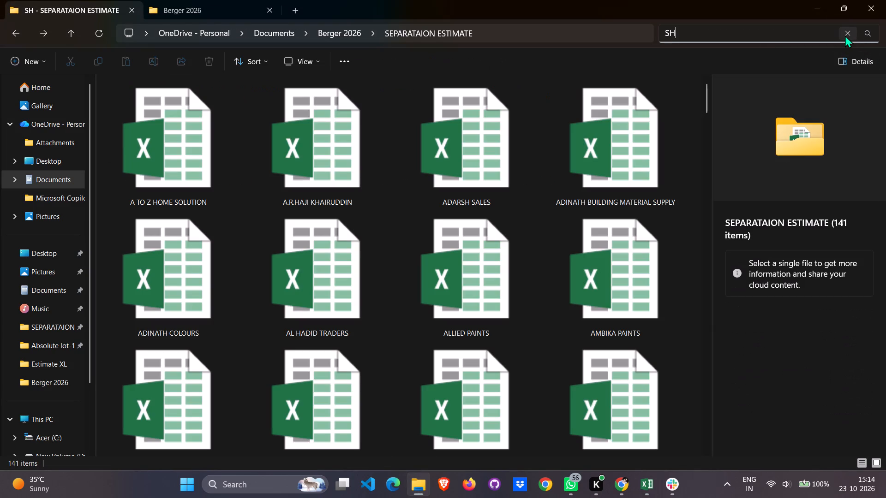
{"action": "type", "text": "IV P"}
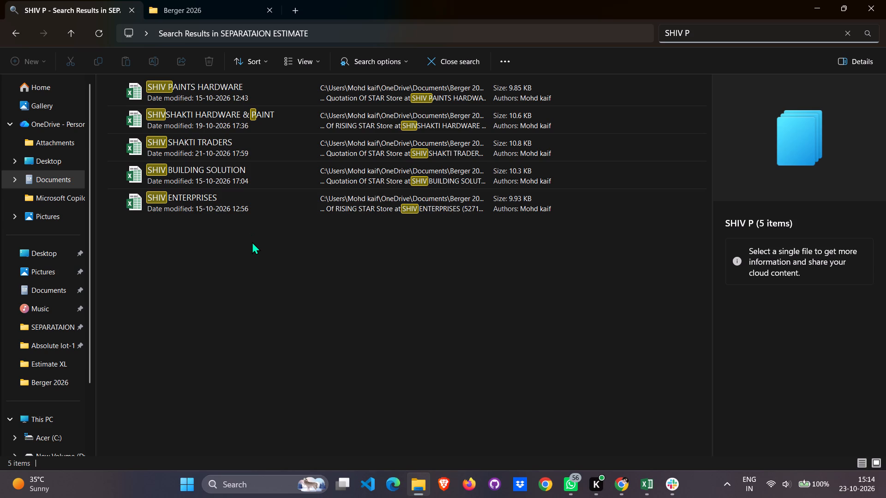
{"action": "double_click", "coordinate": [256, 92]}
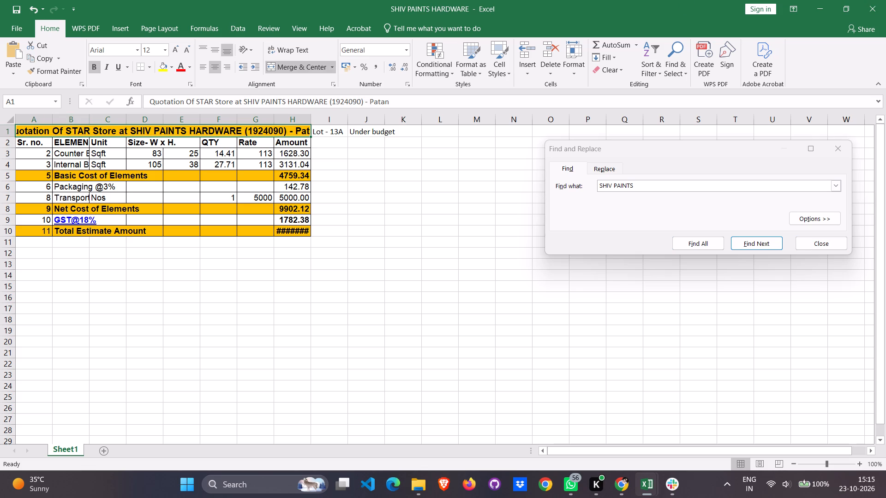
Widen the ELEMENT column of the quotation so the full element names fit.
{"action": "left_click_drag", "start_coordinate": [90, 119], "coordinate": [147, 113]}
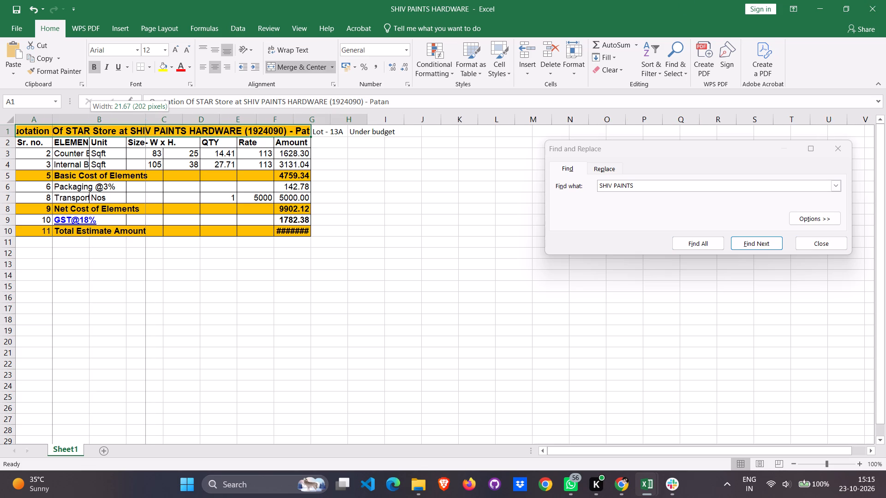
{"action": "left_click_drag", "start_coordinate": [147, 113], "coordinate": [143, 113]}
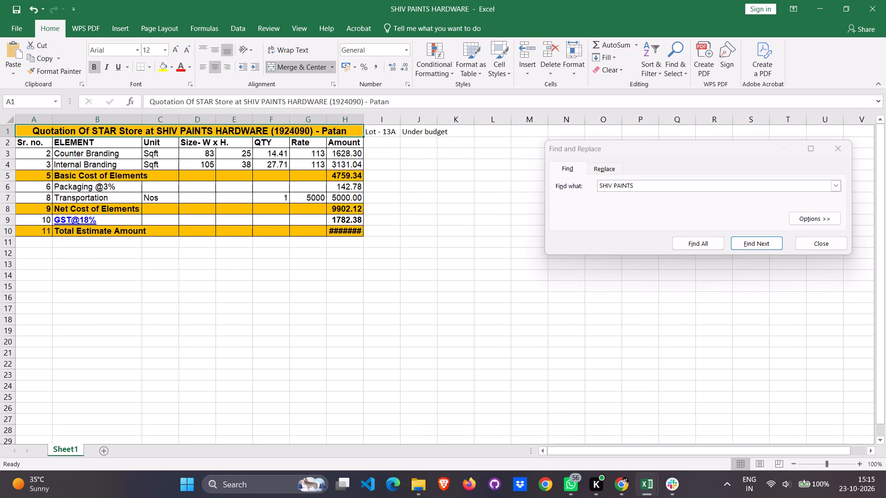
Select the width value of the Counter Branding line in the quotation.
{"action": "left_click", "coordinate": [186, 155]}
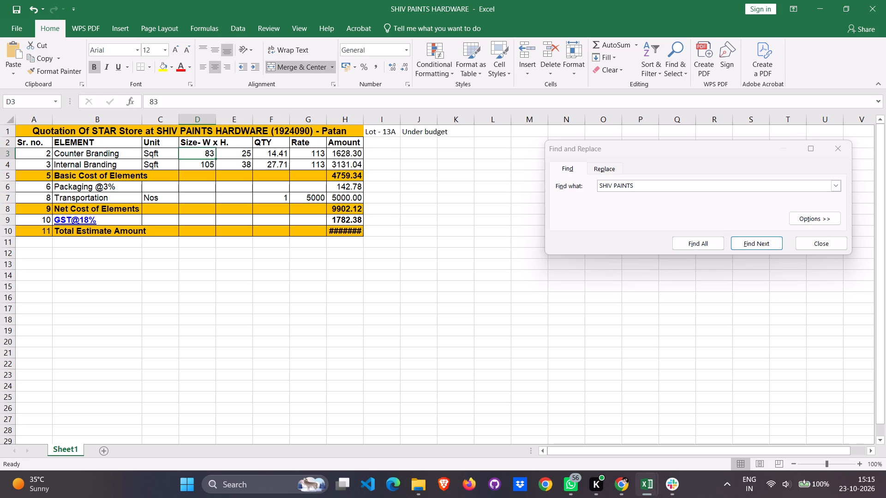
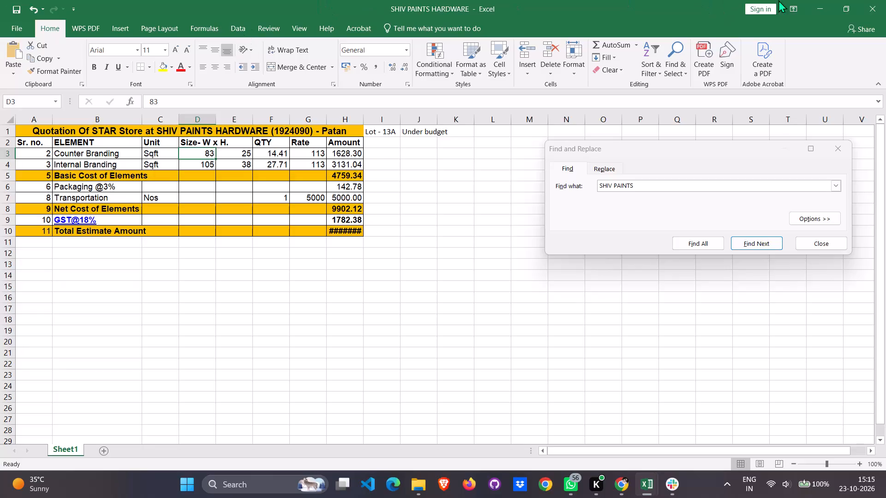
Close the SHIV PAINTS HARDWARE quotation workbook, saving its changes.
{"action": "left_click", "coordinate": [878, 1]}
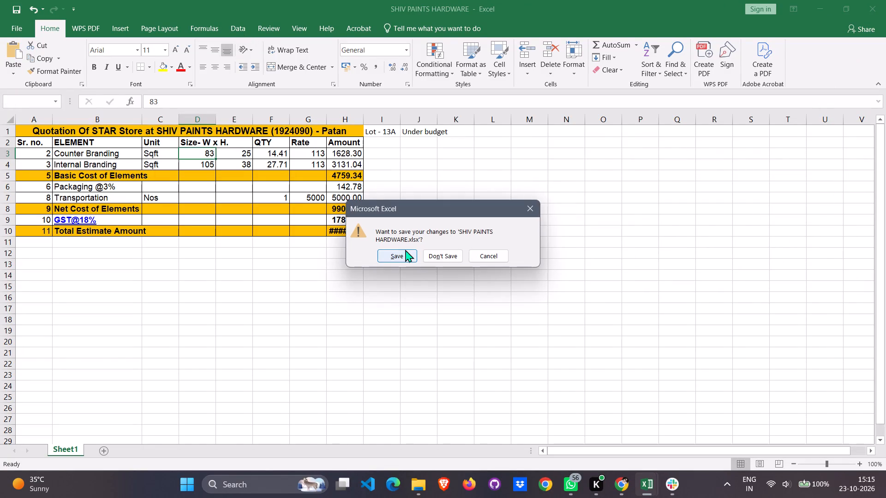
{"action": "left_click", "coordinate": [402, 255]}
Search the Dealer name column of the West Summary sheet for MAHALAXMI.
{"action": "scroll", "coordinate": [341, 237], "scroll_direction": "right", "scroll_amount": 15}
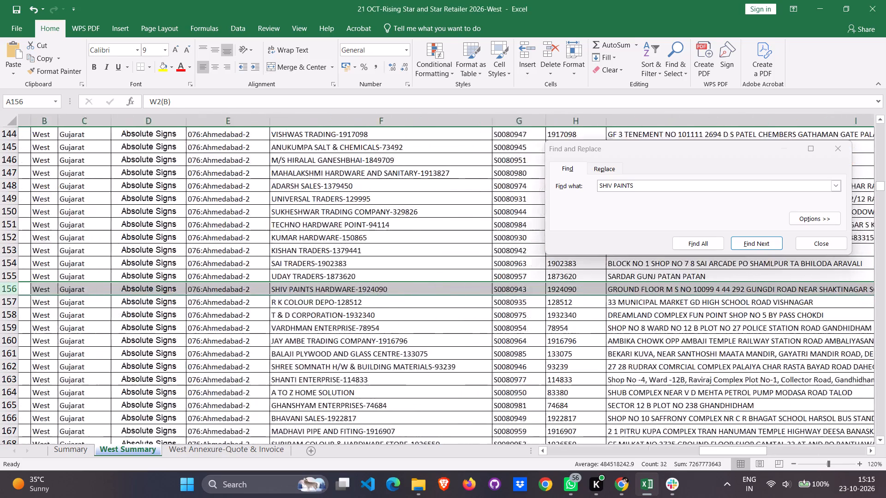
{"action": "left_click", "coordinate": [365, 119]}
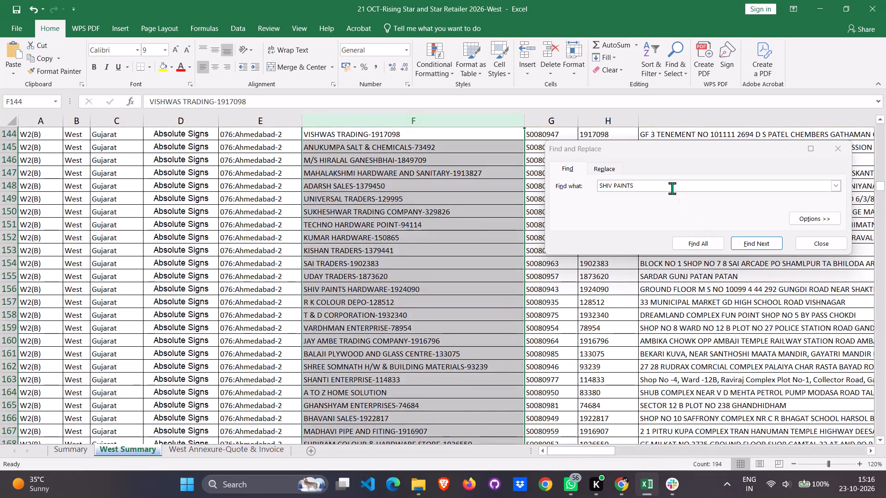
{"action": "triple_click", "coordinate": [671, 187]}
{"action": "key", "text": "BackSpace"}
{"action": "key", "text": "BackSpace"}
{"action": "key", "text": "BackSpace"}
{"action": "key", "text": "BackSpace"}
{"action": "key", "text": "BackSpace"}
{"action": "key", "text": "BackSpace"}
{"action": "key", "text": "BackSpace"}
{"action": "key", "text": "BackSpace"}
{"action": "key", "text": "BackSpace"}
{"action": "key", "text": "BackSpace"}
{"action": "key", "text": "BackSpace"}
{"action": "key", "text": "BackSpace"}
{"action": "key", "text": "BackSpace"}
{"action": "key", "text": "BackSpace"}
{"action": "key", "text": "BackSpace"}
{"action": "key", "text": "BackSpace"}
{"action": "key", "text": "BackSpace"}
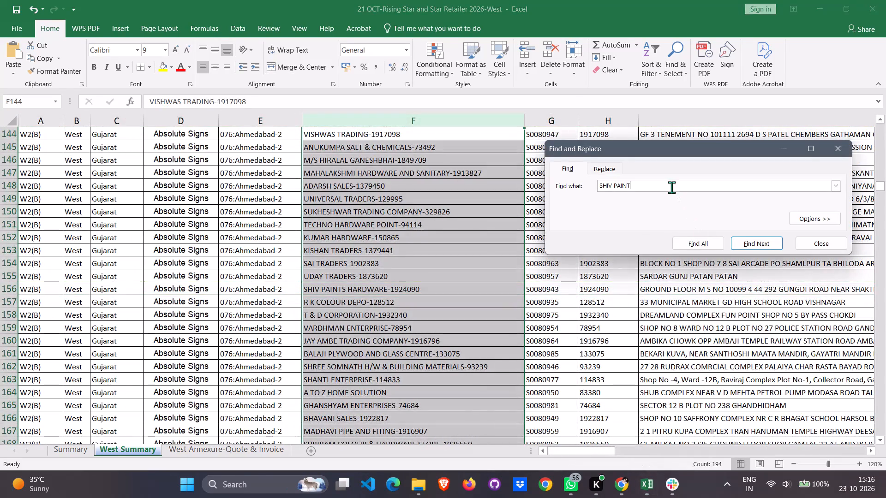
{"action": "type", "text": "MAHA"}
{"action": "type", "text": "LAXMI"}
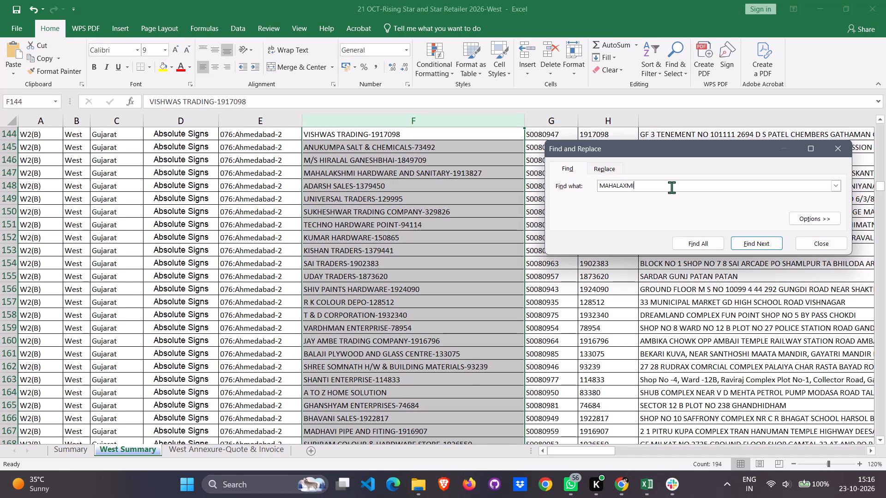
{"action": "key", "text": "Return"}
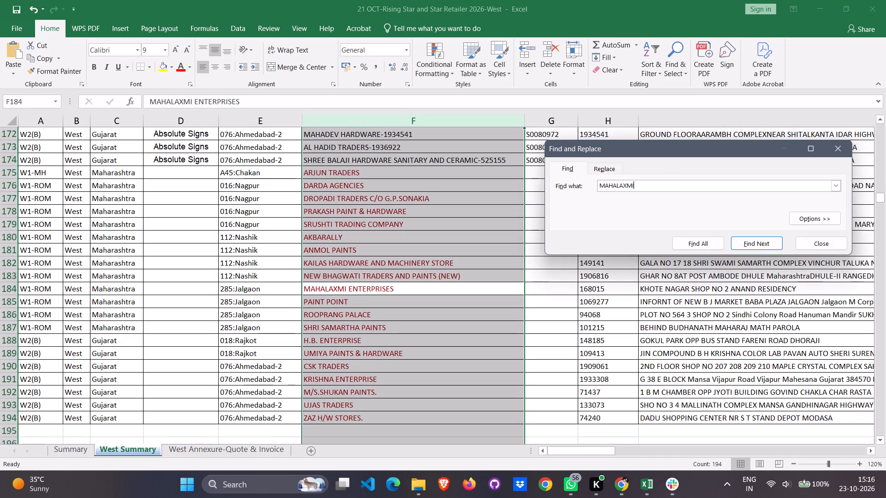
Select the entire MAHALAXMI ENTERPRISES row of the West Summary sheet.
{"action": "left_click", "coordinate": [395, 288]}
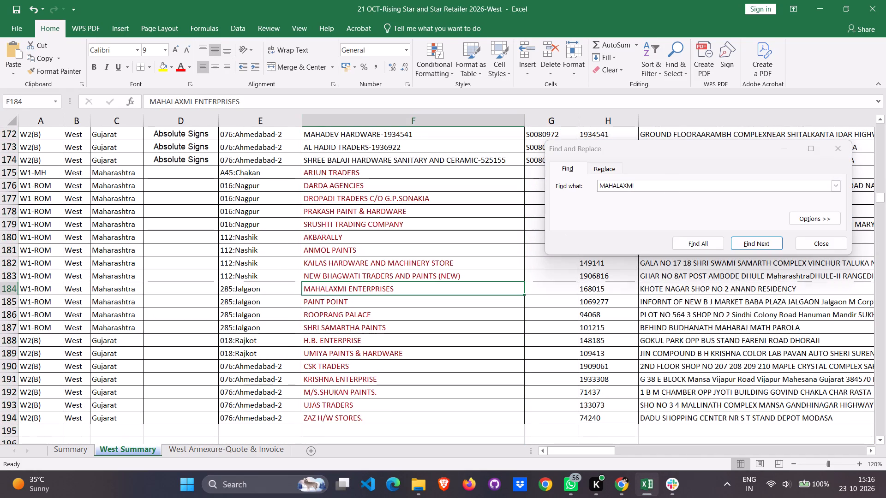
{"action": "left_click", "coordinate": [12, 289]}
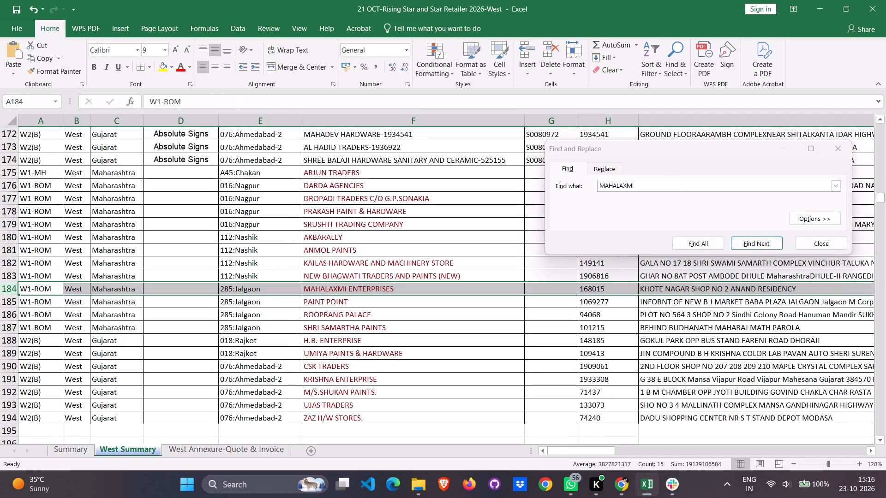
List all cells in the West Summary sheet that match MAHALAXMI.
{"action": "left_click_drag", "start_coordinate": [702, 149], "coordinate": [442, 352]}
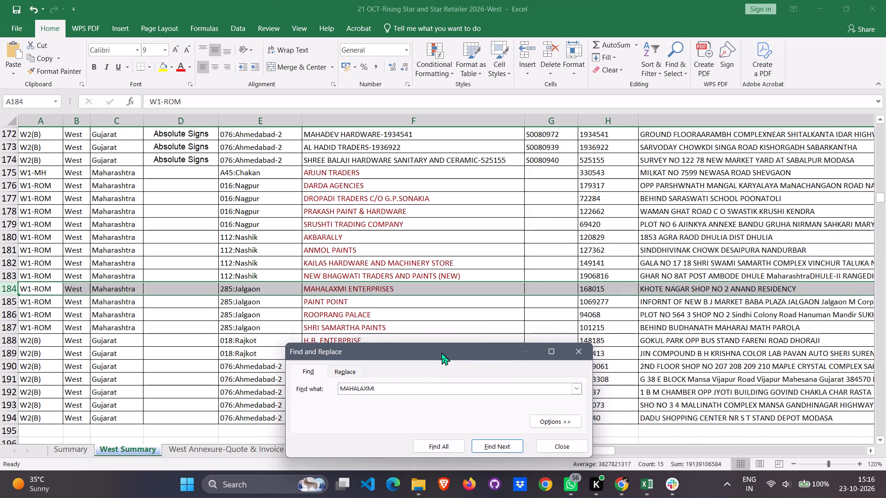
{"action": "left_click_drag", "start_coordinate": [442, 352], "coordinate": [442, 354]}
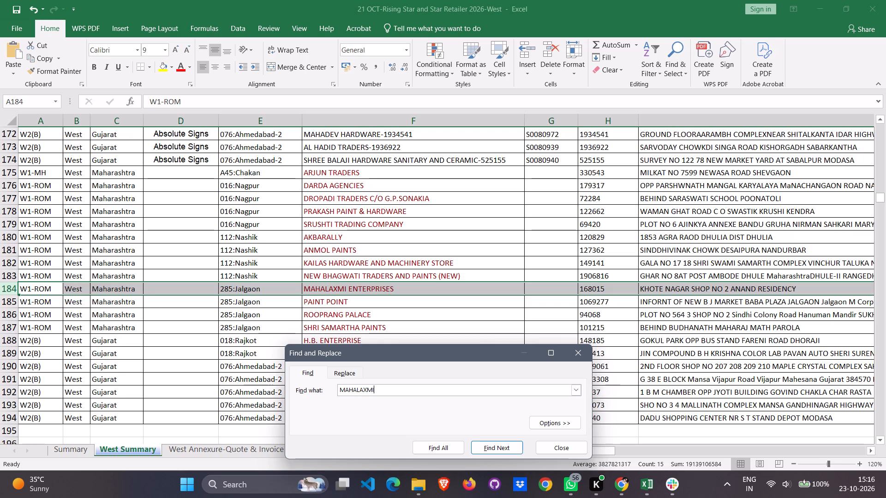
{"action": "left_click", "coordinate": [443, 446]}
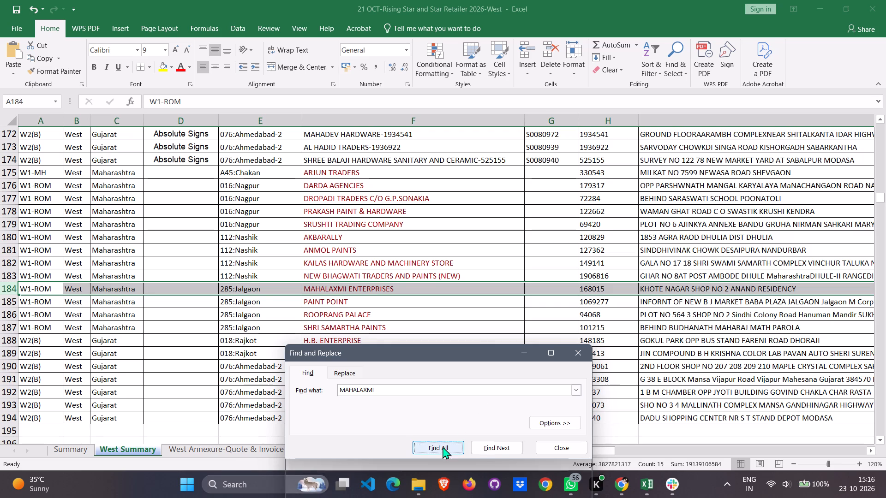
{"action": "left_click", "coordinate": [443, 446]}
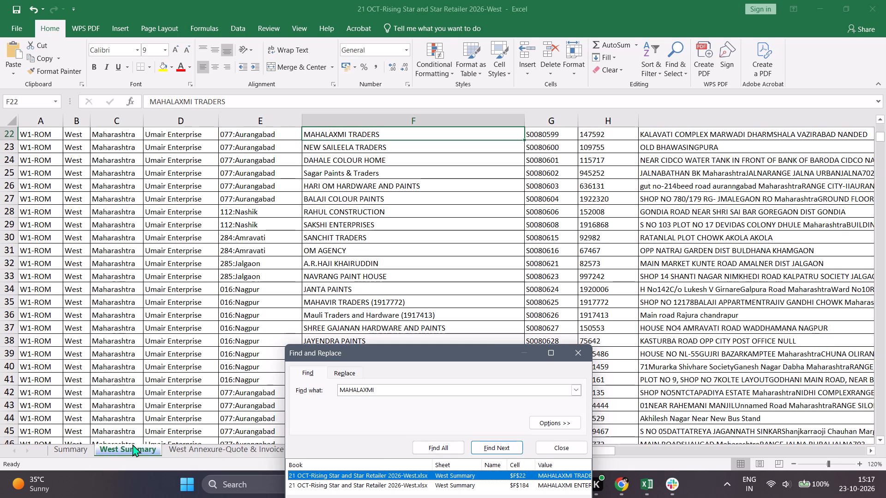
Uncover the dealer list and check the dealer names one by one from MUNOT ELECTRICAL & HARDWARE down to MAHALAXMI TRADERS.
{"action": "left_click_drag", "start_coordinate": [406, 352], "coordinate": [738, 282]}
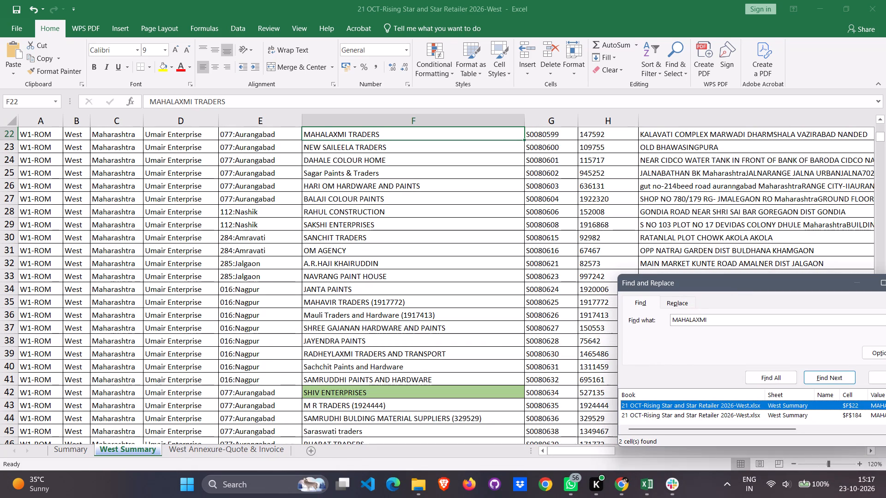
{"action": "scroll", "coordinate": [453, 290], "scroll_direction": "up", "scroll_amount": 10}
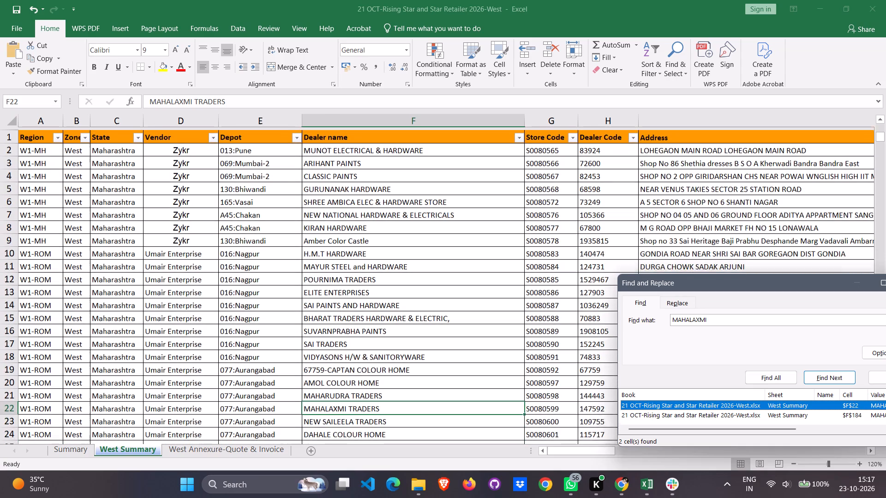
{"action": "left_click", "coordinate": [435, 148]}
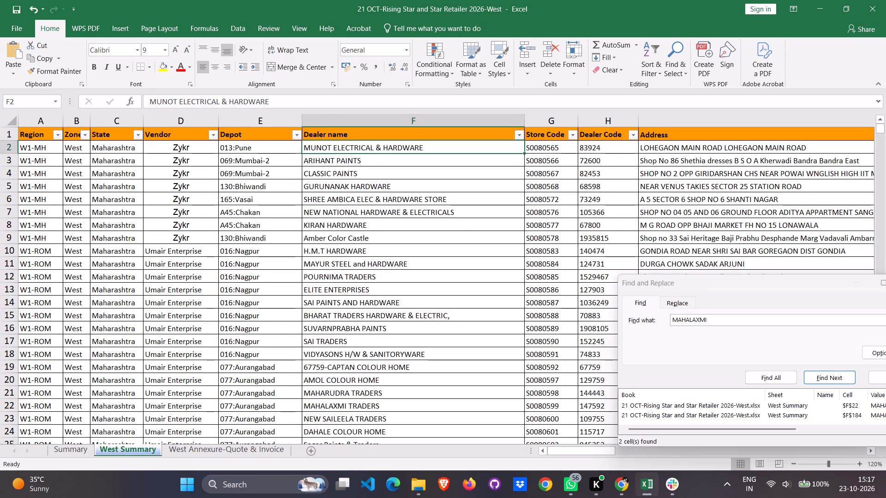
{"action": "key", "text": "Down"}
{"action": "key", "text": "Down"}
{"action": "key", "text": "Down"}
{"action": "key", "text": "Down"}
{"action": "key", "text": "Down"}
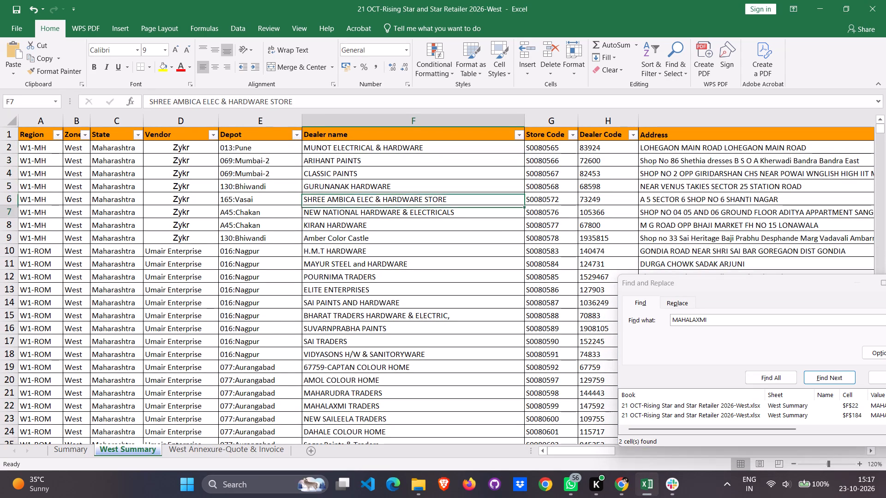
{"action": "key", "text": "Down"}
{"action": "key", "text": "Down"}
{"action": "key", "text": "Down"}
{"action": "key", "text": "Down"}
{"action": "key", "text": "Down"}
{"action": "key", "text": "Down"}
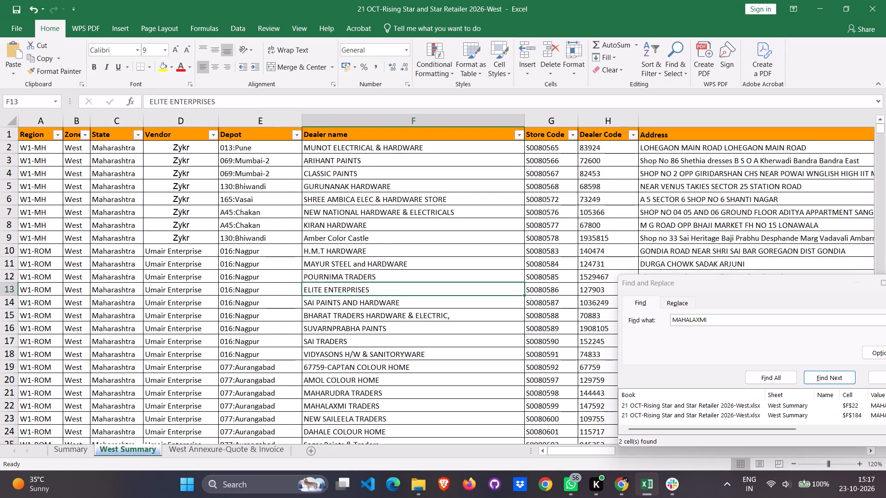
{"action": "key", "text": "Down"}
{"action": "key", "text": "Down"}
{"action": "key", "text": "Down"}
{"action": "key", "text": "Down"}
{"action": "key", "text": "Down"}
{"action": "key", "text": "Down"}
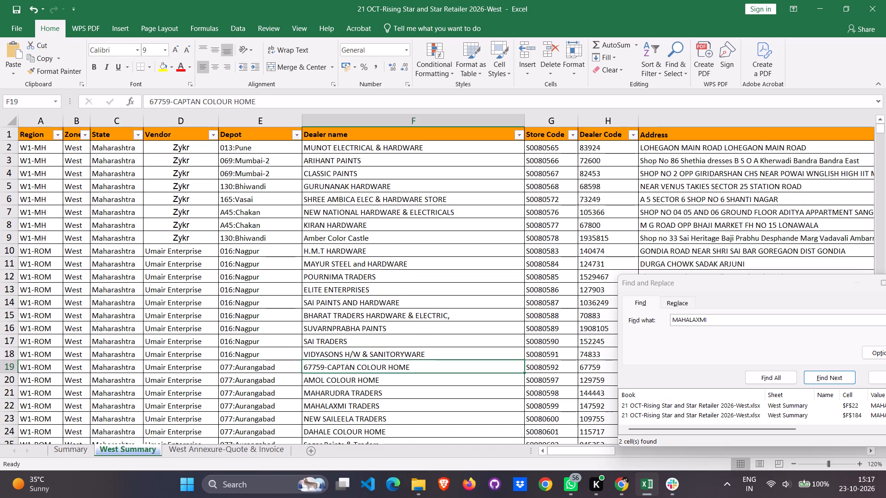
{"action": "key", "text": "Down"}
{"action": "key", "text": "Down"}
{"action": "key", "text": "Down"}
{"action": "key", "text": "Down"}
{"action": "key", "text": "Up"}
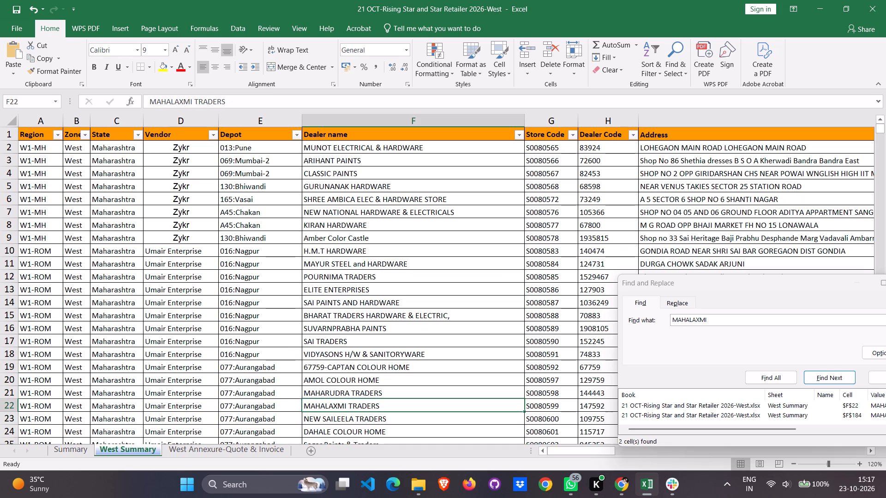
Continue through the Maharashtra dealer names below MAHALAXMI TRADERS down to BHARAT AGENCY, examining each for a LAXMI-type match.
{"action": "key", "text": "Down"}
{"action": "key", "text": "Down"}
{"action": "key", "text": "Down"}
{"action": "key", "text": "Down"}
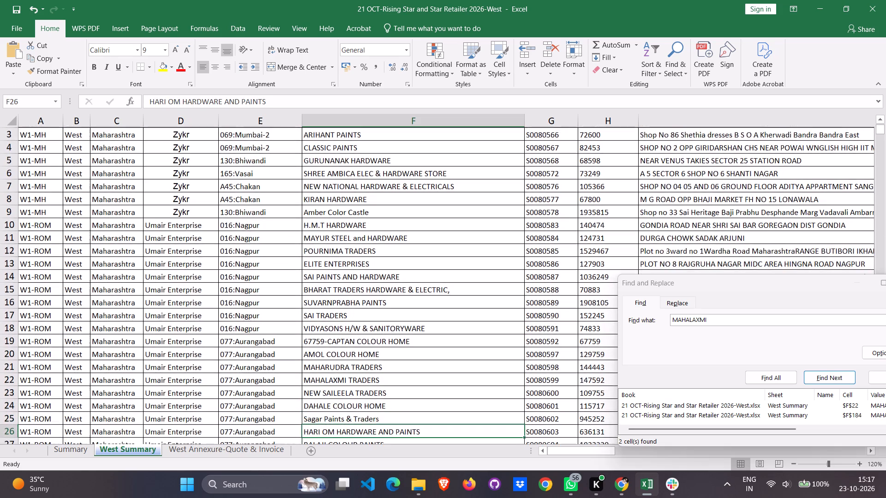
{"action": "key", "text": "Down"}
{"action": "key", "text": "Down"}
{"action": "key", "text": "Down"}
{"action": "key", "text": "Down"}
{"action": "key", "text": "Down"}
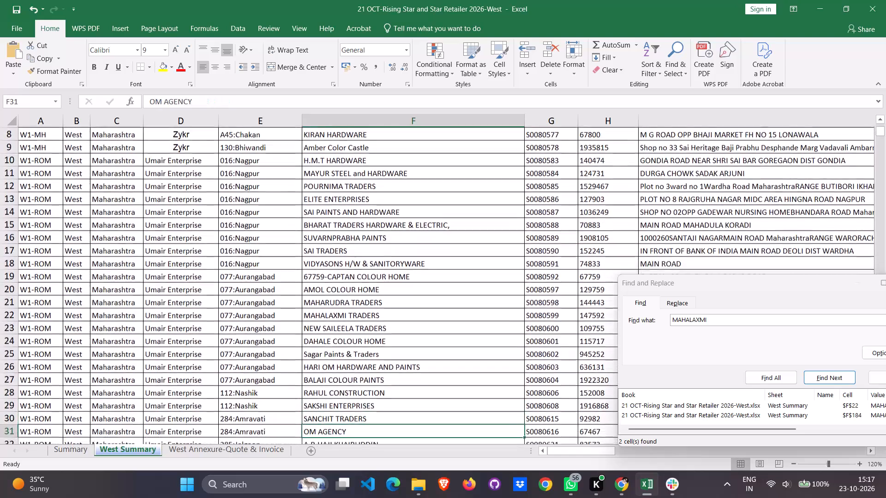
{"action": "key", "text": "Down"}
{"action": "key", "text": "Down"}
{"action": "key", "text": "Down"}
{"action": "key", "text": "Down"}
{"action": "key", "text": "Down"}
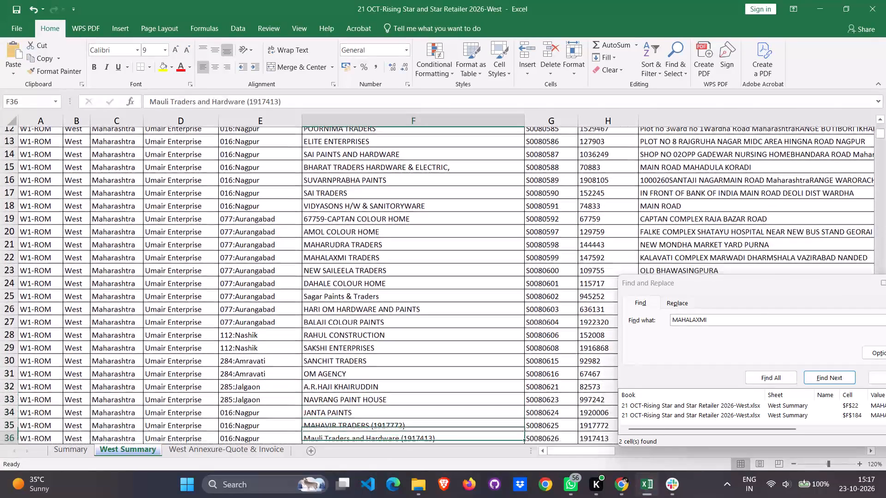
{"action": "key", "text": "Down"}
{"action": "key", "text": "Down"}
{"action": "key", "text": "Down"}
{"action": "key", "text": "Down"}
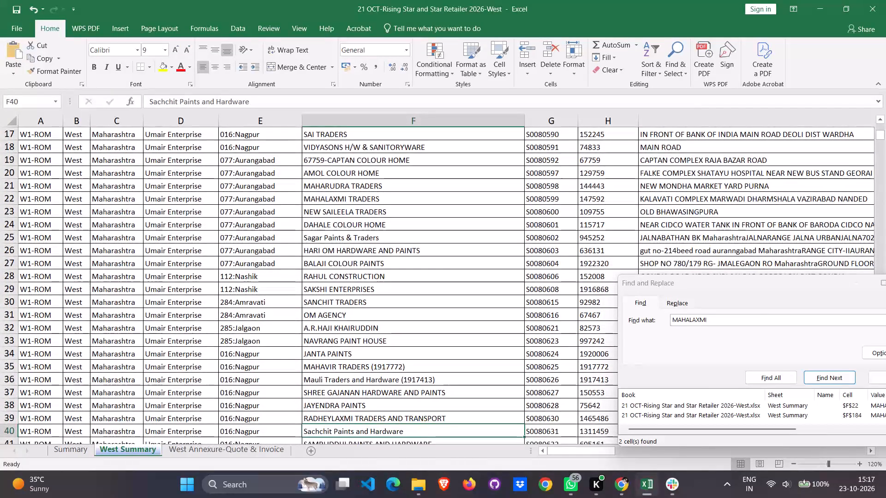
{"action": "key", "text": "Up"}
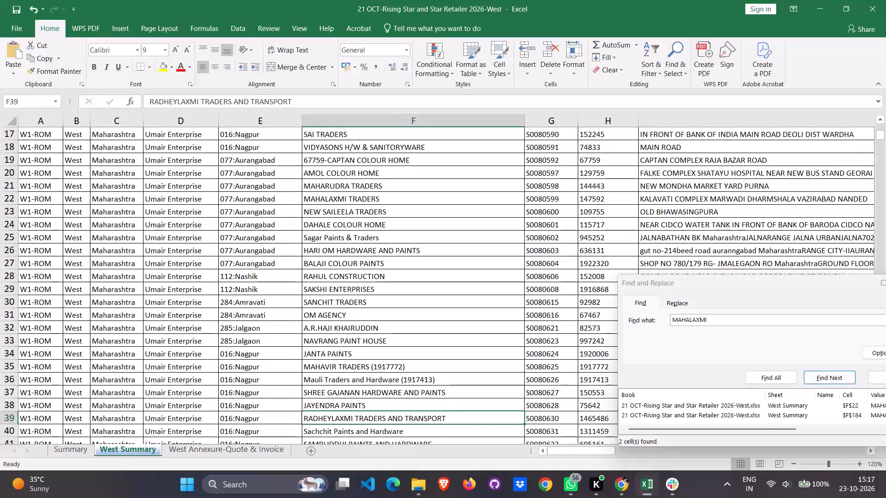
{"action": "key", "text": "Down"}
{"action": "key", "text": "Down"}
{"action": "key", "text": "Down"}
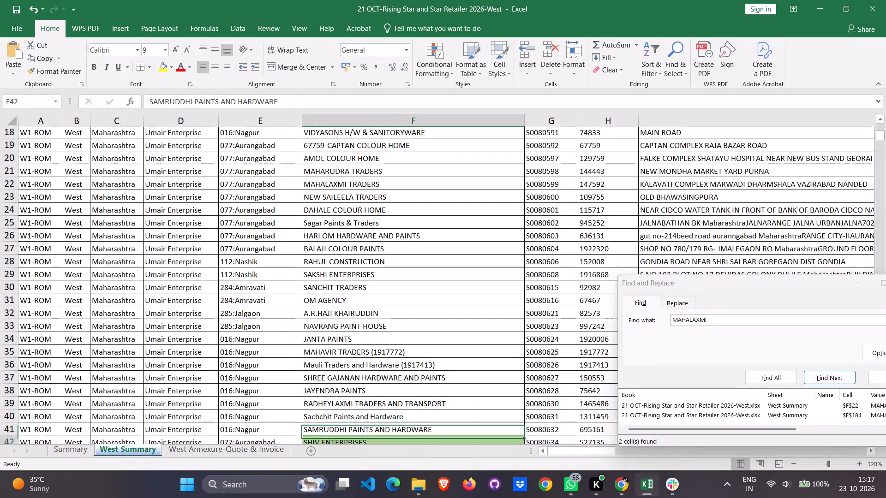
{"action": "key", "text": "Down"}
{"action": "key", "text": "Down"}
{"action": "key", "text": "Down"}
{"action": "key", "text": "Down"}
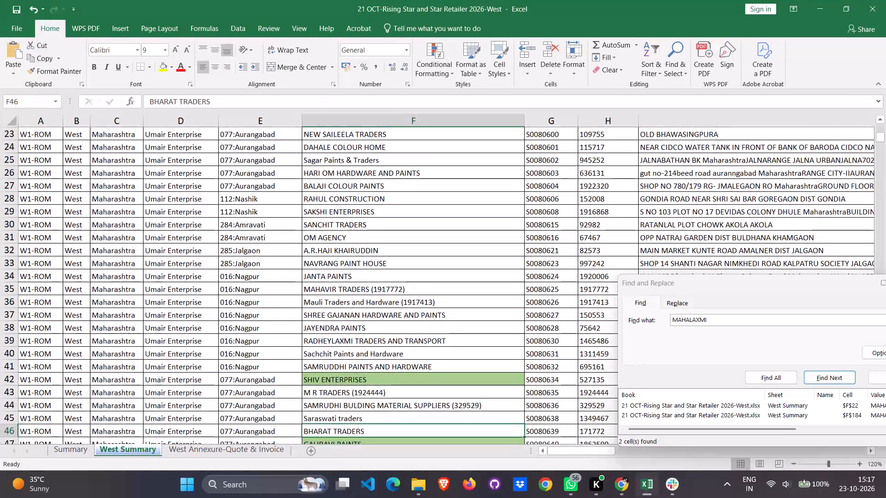
{"action": "key", "text": "Down"}
{"action": "key", "text": "Down"}
{"action": "key", "text": "Down"}
{"action": "key", "text": "Down"}
{"action": "key", "text": "Down"}
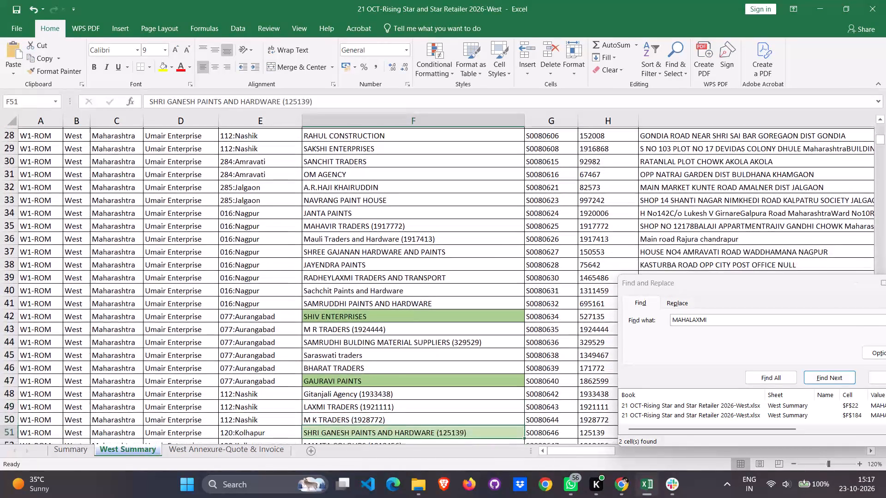
{"action": "key", "text": "Up"}
{"action": "key", "text": "Up"}
{"action": "key", "text": "Down"}
{"action": "key", "text": "Down"}
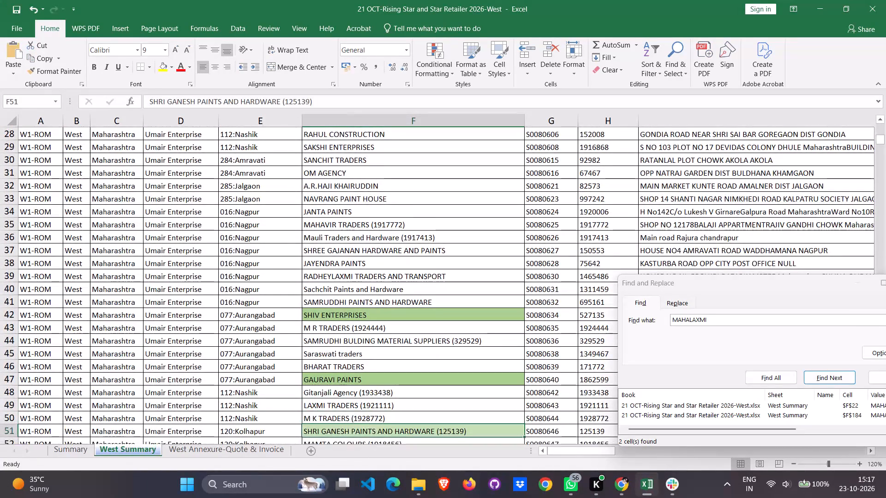
{"action": "key", "text": "Down"}
{"action": "key", "text": "Down"}
{"action": "key", "text": "Down"}
{"action": "key", "text": "Down"}
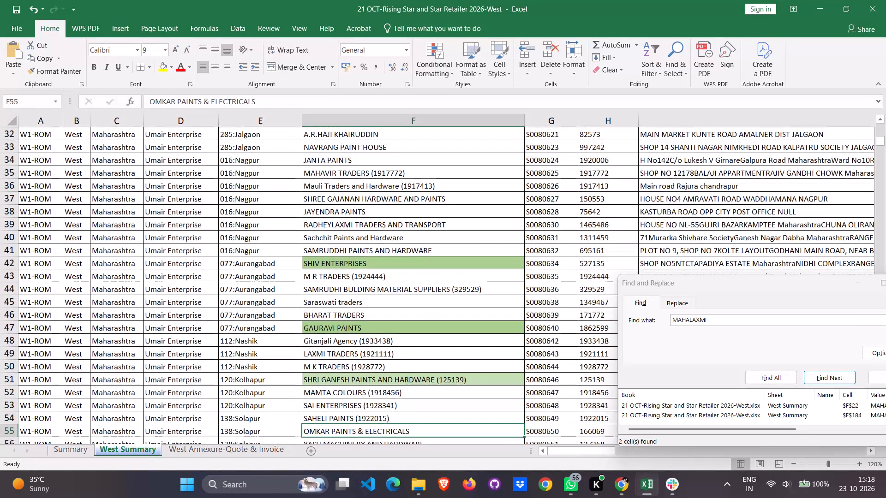
{"action": "key", "text": "Down"}
{"action": "key", "text": "Down"}
Continue checking dealer names down the Gujarat Vadodara-2 and Ahmedabad entries to VIJAY LAXMI HARDWARE for a MAHALAXMI-type match.
{"action": "key", "text": "Down"}
{"action": "key", "text": "Down"}
{"action": "key", "text": "Down"}
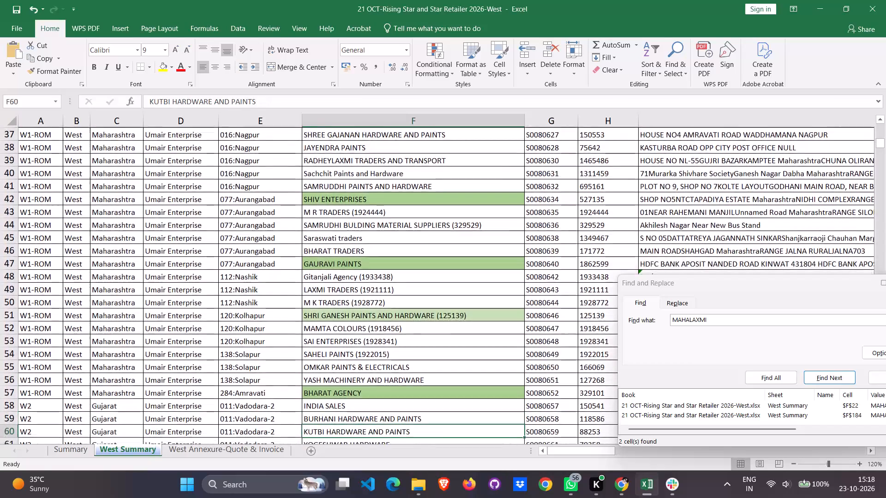
{"action": "key", "text": "Down"}
{"action": "key", "text": "Down"}
{"action": "key", "text": "Down"}
{"action": "key", "text": "Down"}
{"action": "key", "text": "Down"}
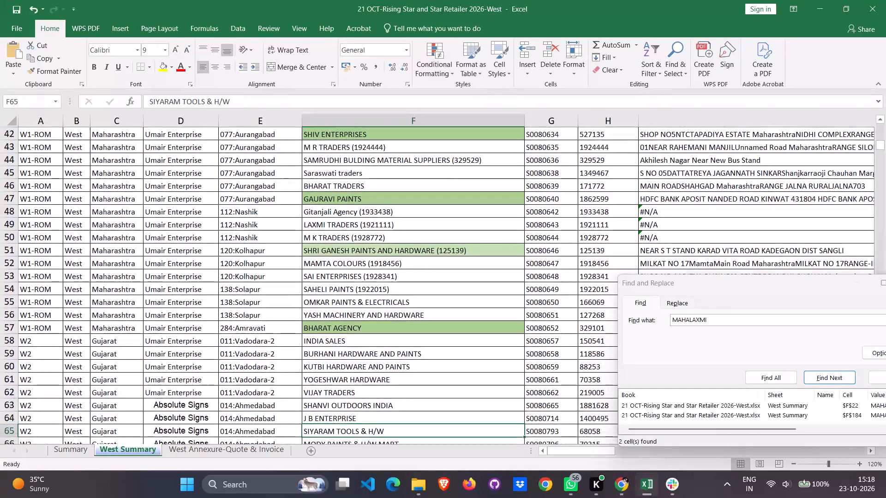
{"action": "key", "text": "Down"}
{"action": "key", "text": "Down"}
{"action": "key", "text": "Down"}
{"action": "key", "text": "Down"}
{"action": "key", "text": "Up"}
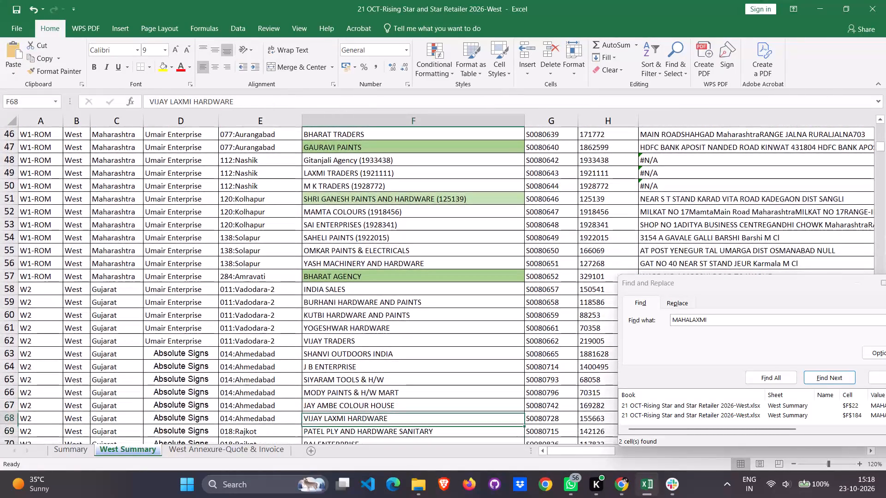
Examine the Rajkot dealer names one by one from PATEL PLY AND HARDWARE SANITARY down past M J ENTERPRISE for a MAHALAXMI-type match.
{"action": "key", "text": "Down"}
{"action": "key", "text": "Down"}
{"action": "key", "text": "Down"}
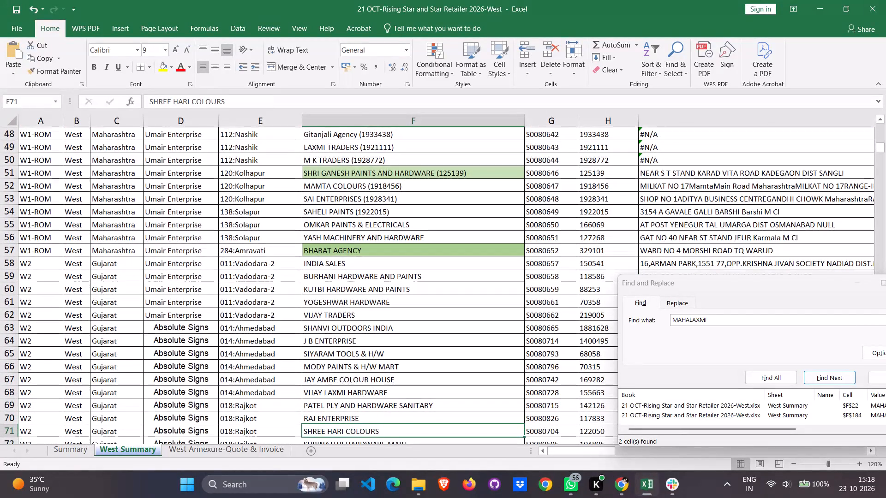
{"action": "key", "text": "Down"}
{"action": "key", "text": "Down"}
{"action": "key", "text": "Down"}
{"action": "key", "text": "Down"}
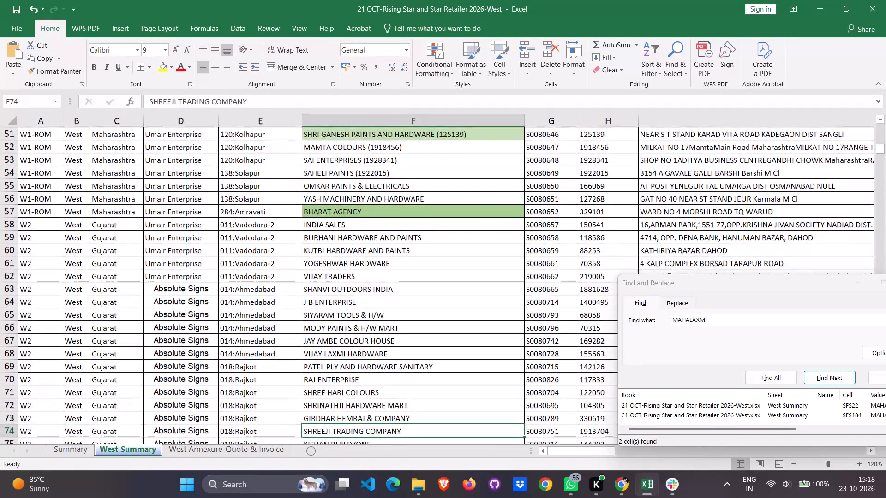
{"action": "key", "text": "Down"}
{"action": "key", "text": "Down"}
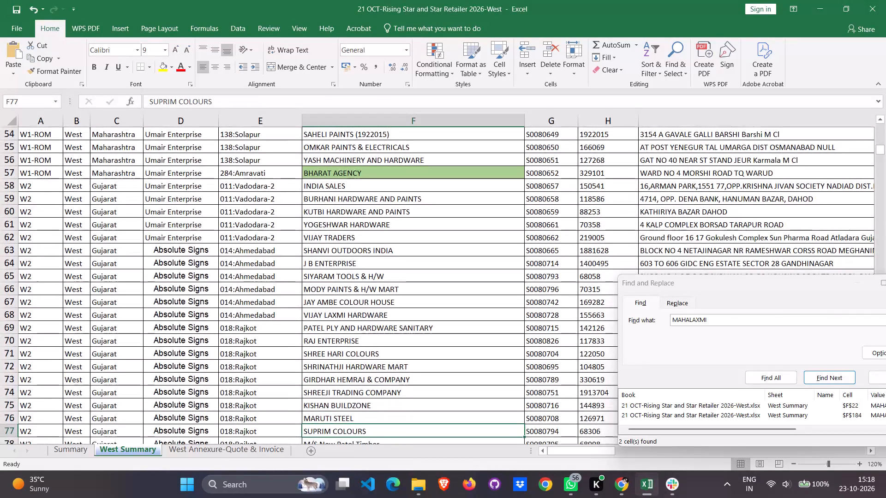
{"action": "key", "text": "Down"}
{"action": "key", "text": "Down"}
{"action": "key", "text": "Down"}
{"action": "key", "text": "Down"}
{"action": "key", "text": "Down"}
{"action": "key", "text": "Down"}
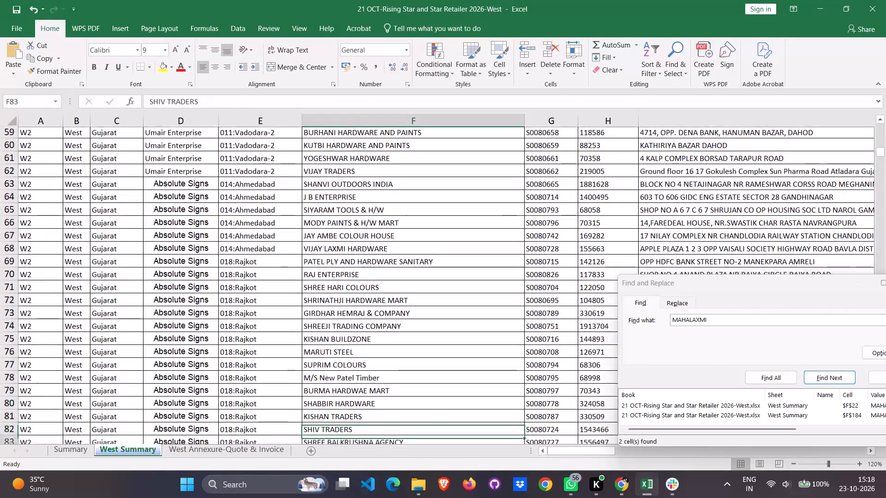
{"action": "key", "text": "Down"}
{"action": "key", "text": "Down"}
{"action": "key", "text": "Down"}
{"action": "key", "text": "Down"}
{"action": "key", "text": "Down"}
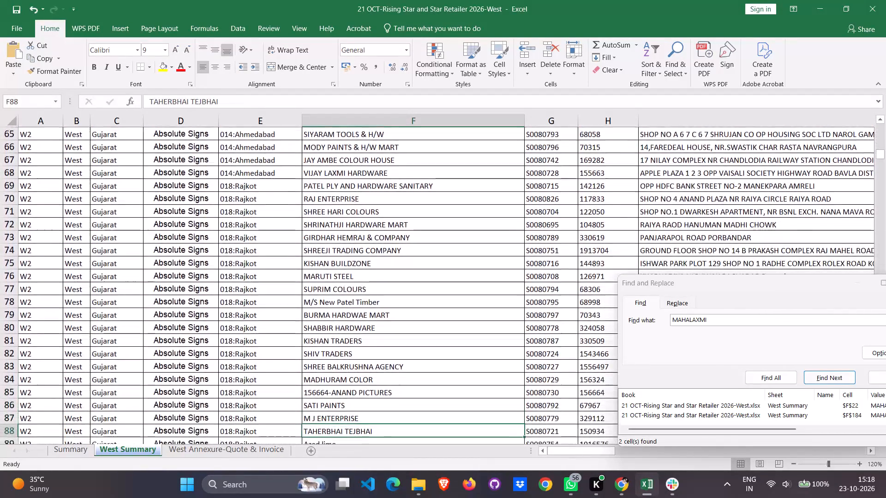
Examine the remaining Rajkot dealer names from Azad lime down to Gorakh traders for a MAHALAXMI-type match.
{"action": "key", "text": "Down"}
{"action": "key", "text": "Down"}
{"action": "key", "text": "Down"}
{"action": "key", "text": "Down"}
{"action": "key", "text": "Down"}
{"action": "key", "text": "Down"}
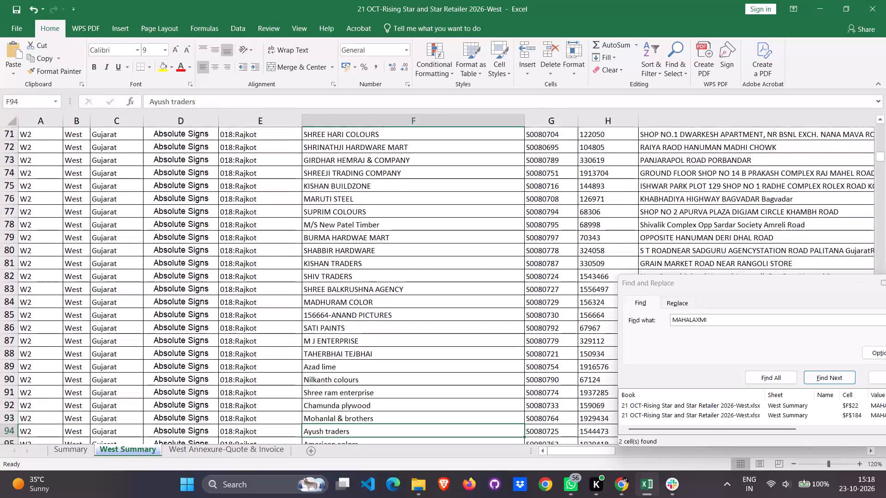
{"action": "key", "text": "Down"}
{"action": "key", "text": "Down"}
{"action": "key", "text": "Down"}
{"action": "key", "text": "Down"}
{"action": "key", "text": "Down"}
{"action": "key", "text": "Down"}
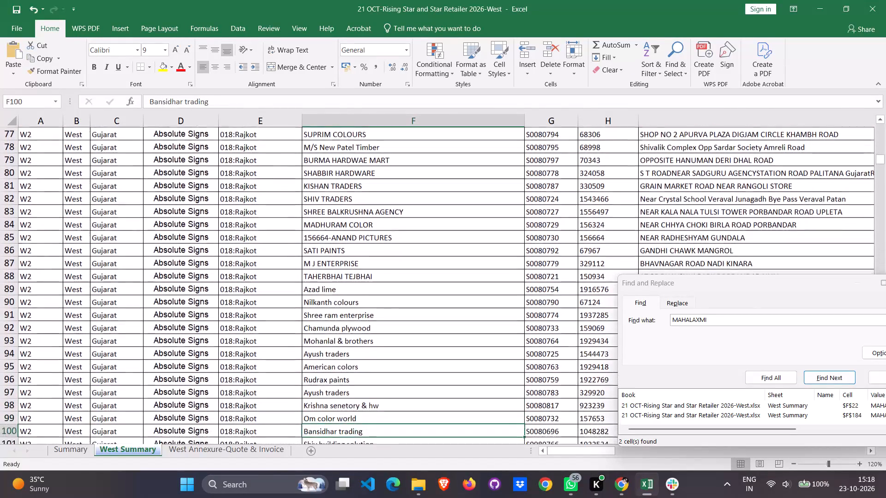
{"action": "key", "text": "Down"}
{"action": "key", "text": "Down"}
{"action": "key", "text": "Down"}
{"action": "key", "text": "Down"}
{"action": "key", "text": "Down"}
{"action": "key", "text": "Down"}
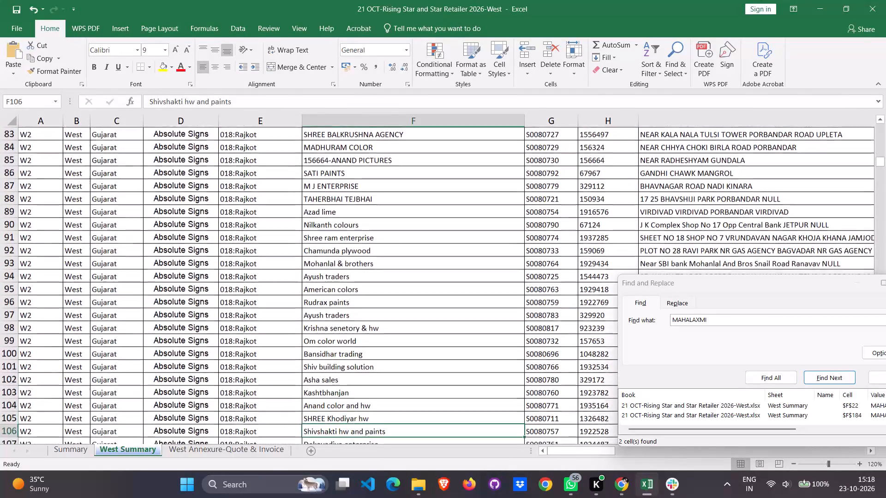
{"action": "key", "text": "Down"}
{"action": "key", "text": "Down"}
{"action": "key", "text": "Down"}
{"action": "key", "text": "Down"}
{"action": "key", "text": "Down"}
{"action": "key", "text": "Down"}
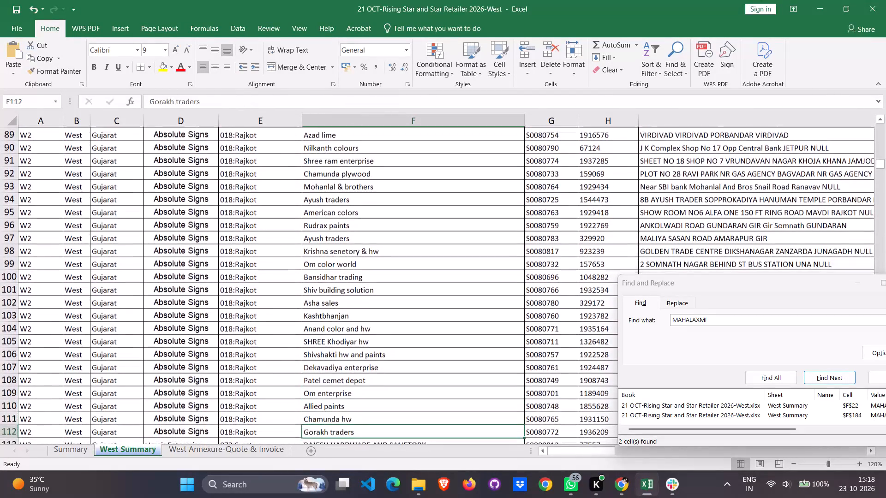
Check the Surat, Ahmedabad-2 and Vadodara-2 dealer names from RAJESH HARDWARE AND SANETORY down to VIDHI TRADERS.
{"action": "key", "text": "Down"}
{"action": "key", "text": "Down"}
{"action": "key", "text": "Down"}
{"action": "key", "text": "Down"}
{"action": "key", "text": "Down"}
{"action": "key", "text": "Down"}
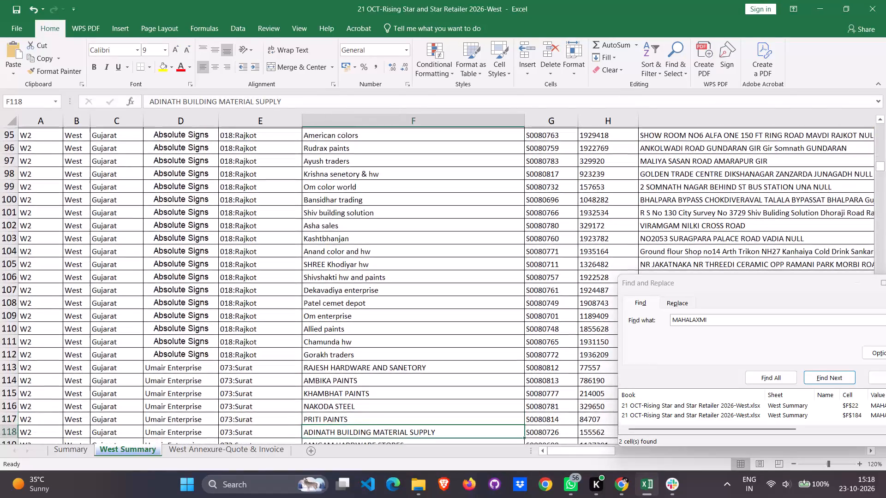
{"action": "key", "text": "Down"}
{"action": "key", "text": "Down"}
{"action": "key", "text": "Down"}
{"action": "key", "text": "Down"}
{"action": "key", "text": "Down"}
{"action": "key", "text": "Down"}
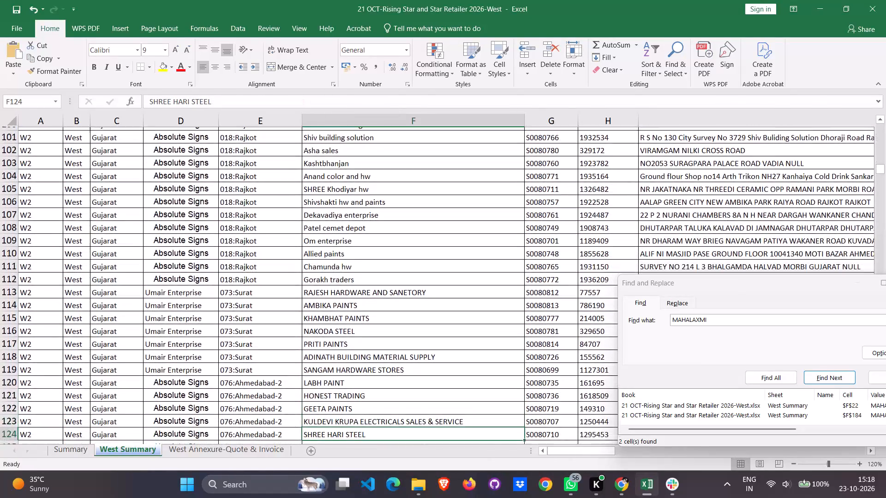
{"action": "key", "text": "Down"}
{"action": "key", "text": "Down"}
{"action": "key", "text": "Down"}
{"action": "key", "text": "Down"}
{"action": "key", "text": "Down"}
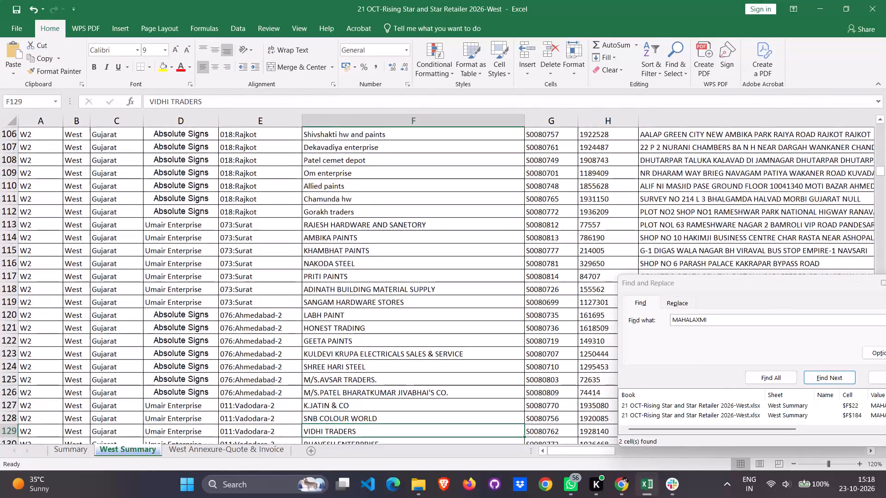
Check the dealer names from BHAVESH ENTERPRISE down to the W2(B) Ahmedabad-2 entry MAHALAKSHMI HARDWARE AND SANITARY-1913827.
{"action": "key", "text": "Down"}
{"action": "key", "text": "Down"}
{"action": "key", "text": "Down"}
{"action": "key", "text": "Down"}
{"action": "key", "text": "Down"}
{"action": "key", "text": "Down"}
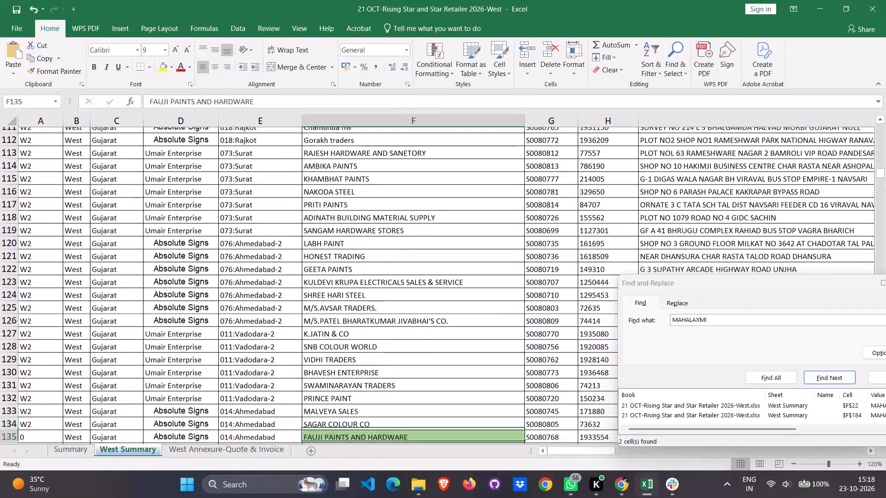
{"action": "key", "text": "Down"}
{"action": "key", "text": "Down"}
{"action": "key", "text": "Down"}
{"action": "key", "text": "Down"}
{"action": "key", "text": "Down"}
{"action": "key", "text": "Down"}
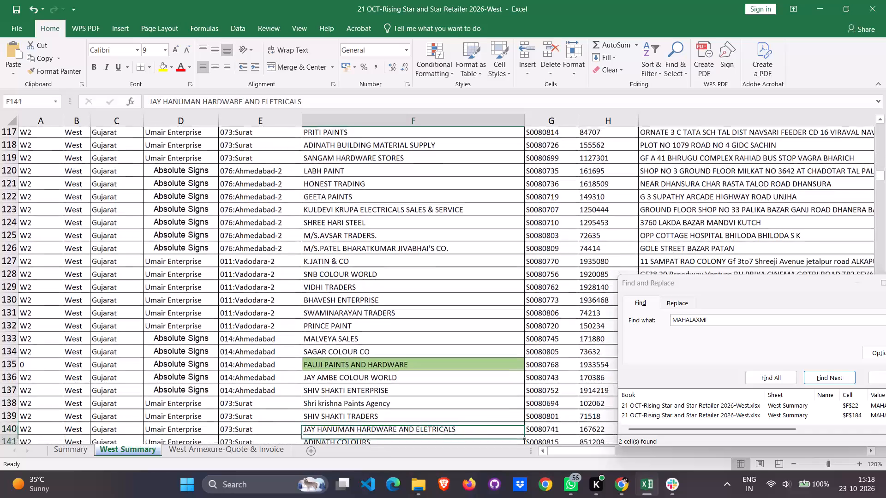
{"action": "key", "text": "Down"}
{"action": "key", "text": "Down"}
{"action": "key", "text": "Down"}
{"action": "key", "text": "Down"}
{"action": "key", "text": "Down"}
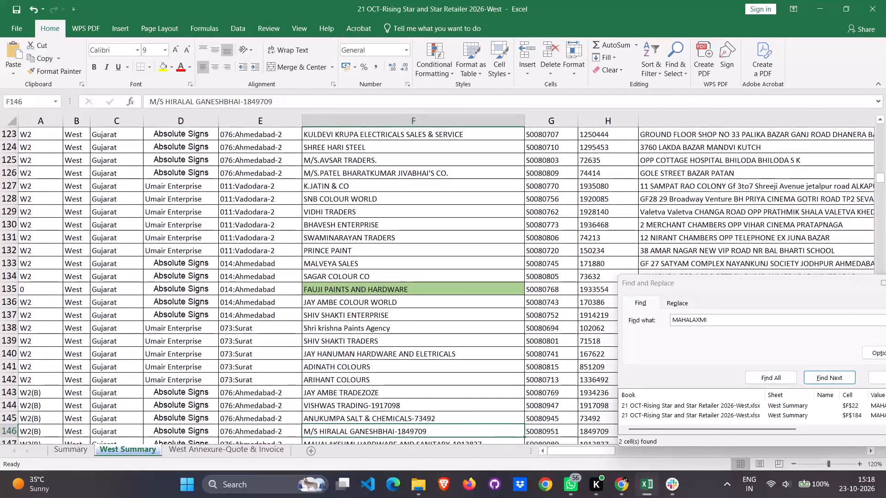
{"action": "key", "text": "Down"}
{"action": "key", "text": "Down"}
{"action": "key", "text": "Up"}
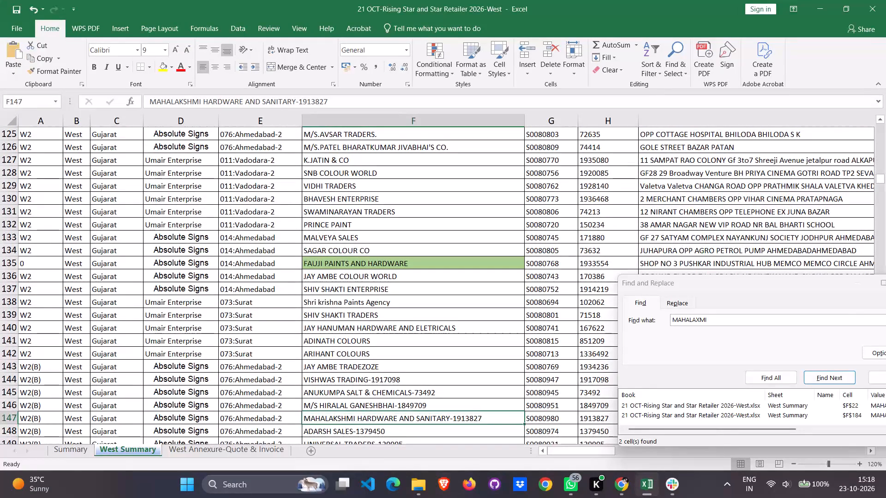
Select the entire MAHALAKSHMI HARDWARE AND SANITARY row and examine its address, dates, estimate amounts and completion status.
{"action": "scroll", "coordinate": [421, 239], "scroll_direction": "down", "scroll_amount": 6}
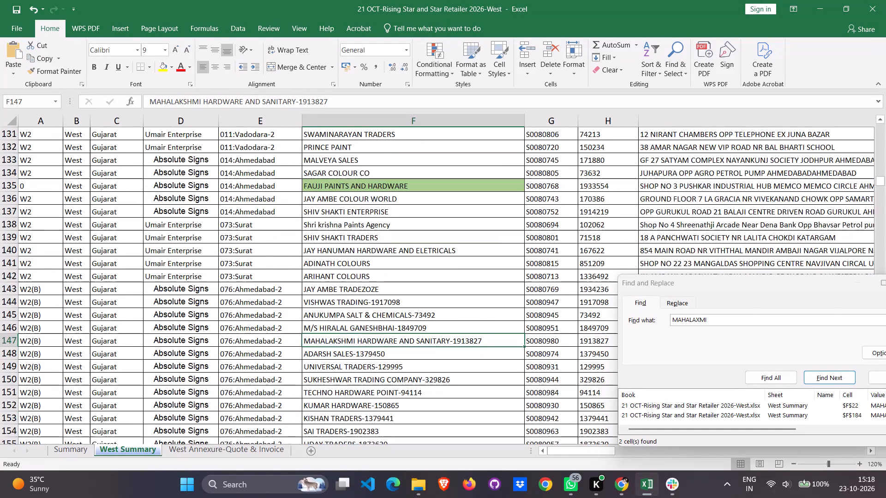
{"action": "scroll", "coordinate": [421, 239], "scroll_direction": "down", "scroll_amount": 13}
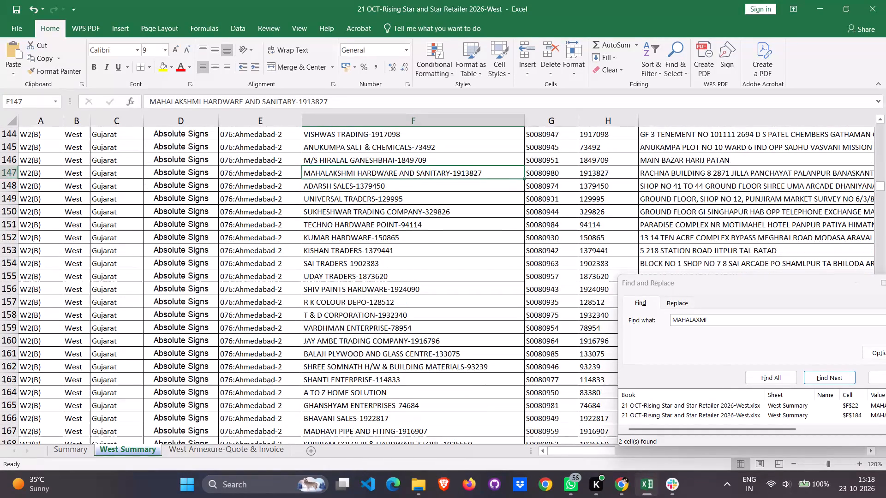
{"action": "left_click", "coordinate": [12, 175]}
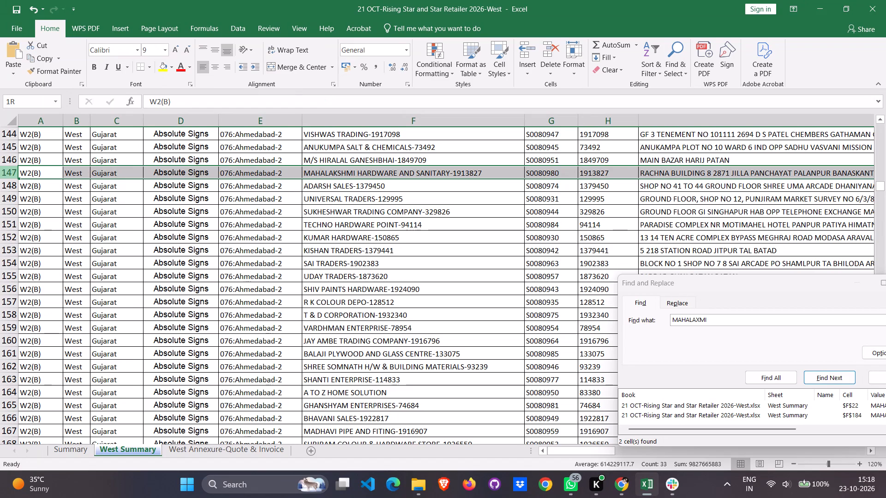
{"action": "scroll", "coordinate": [15, 175], "scroll_direction": "left", "scroll_amount": 7}
{"action": "scroll", "coordinate": [385, 226], "scroll_direction": "left", "scroll_amount": 8}
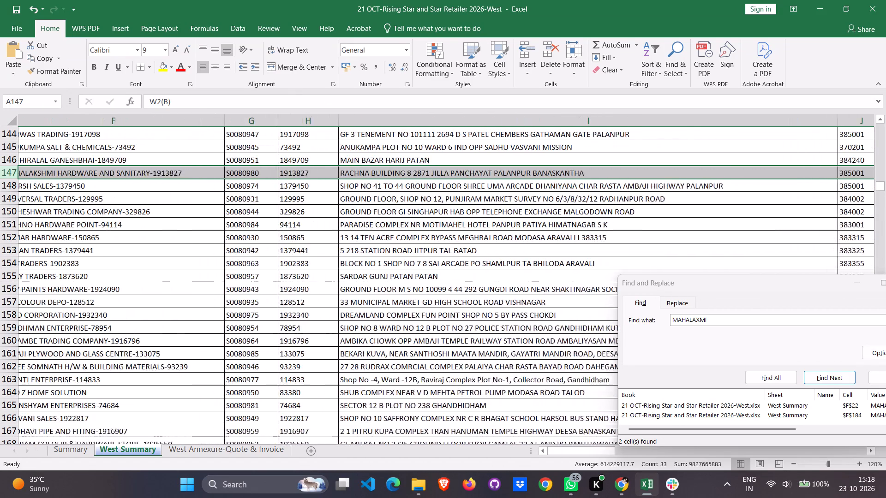
{"action": "scroll", "coordinate": [385, 226], "scroll_direction": "left", "scroll_amount": 3}
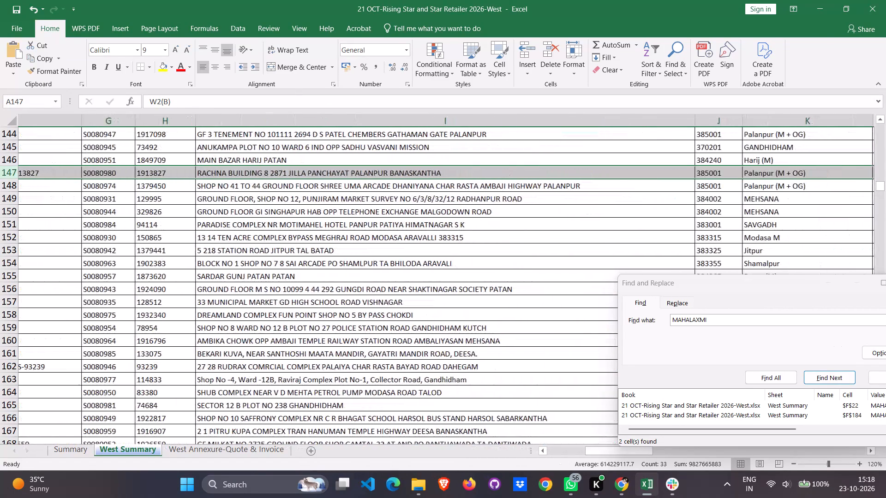
{"action": "scroll", "coordinate": [385, 226], "scroll_direction": "left", "scroll_amount": 3}
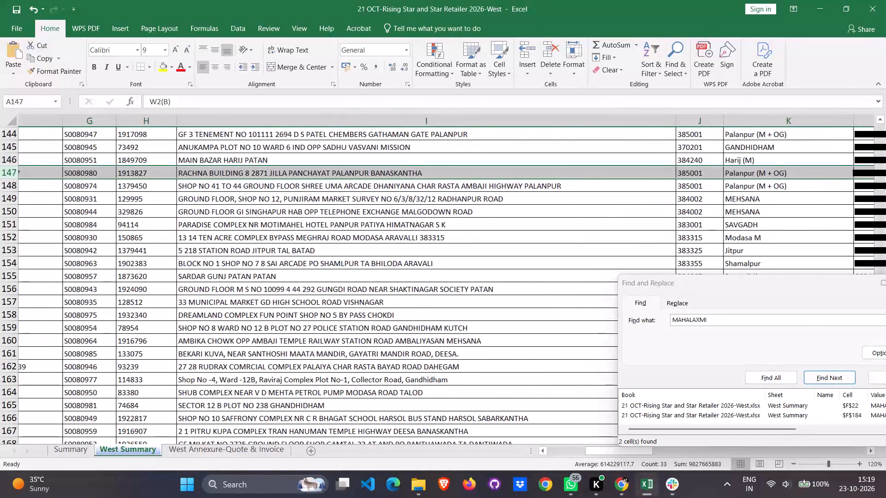
{"action": "scroll", "coordinate": [385, 226], "scroll_direction": "left", "scroll_amount": 1}
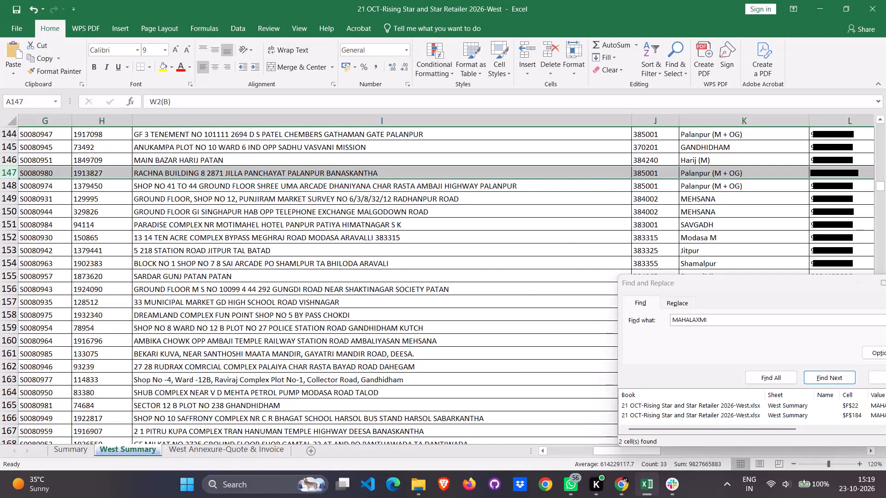
{"action": "scroll", "coordinate": [385, 226], "scroll_direction": "left", "scroll_amount": 13}
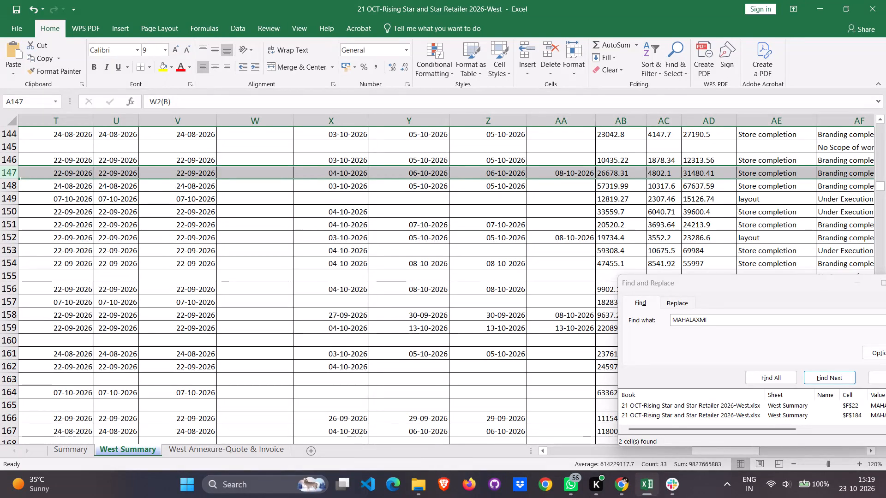
Switch to File Explorer, search the SEPARATAION ESTIMATE folder for MAHA, and open the MAHALAKSHMI HARDWARE AND SANITARY estimate workbook.
{"action": "left_click", "coordinate": [413, 482]}
{"action": "left_click", "coordinate": [850, 36]}
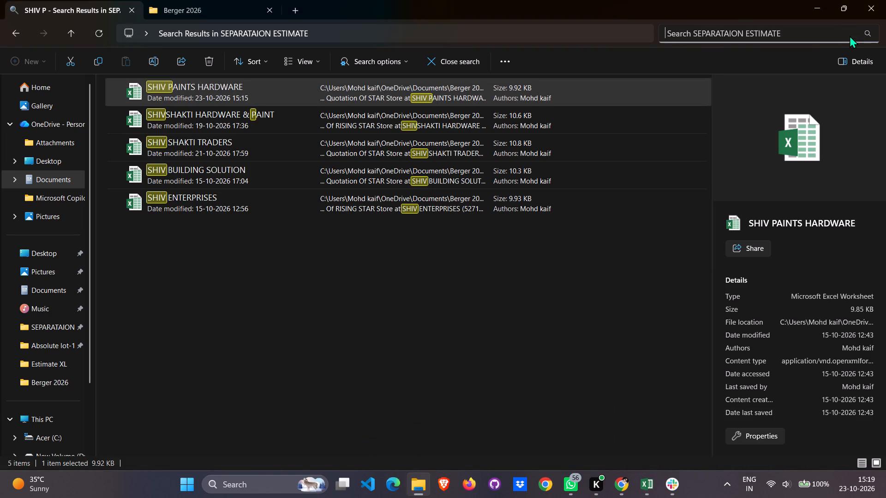
{"action": "type", "text": "MAHA"}
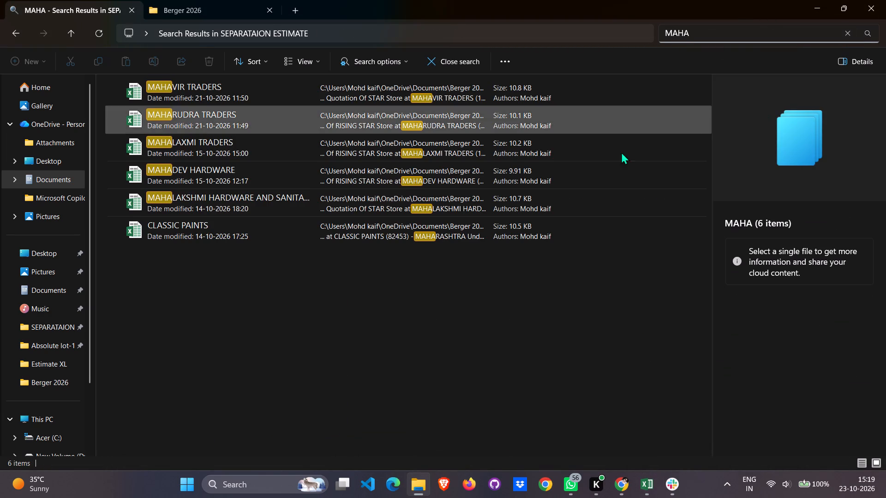
{"action": "double_click", "coordinate": [279, 200]}
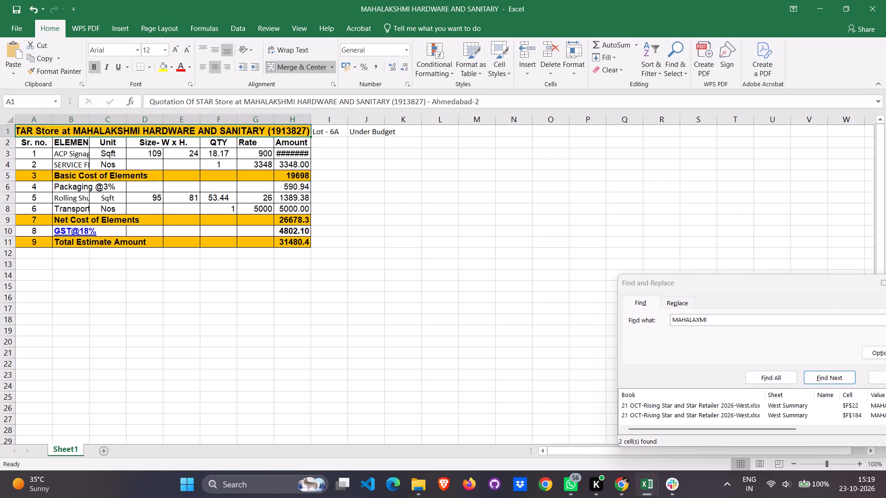
Widen the ELEMENT column of the MAHALAKSHMI HARDWARE AND SANITARY estimate to make its item names readable.
{"action": "left_click_drag", "start_coordinate": [90, 118], "coordinate": [130, 118]}
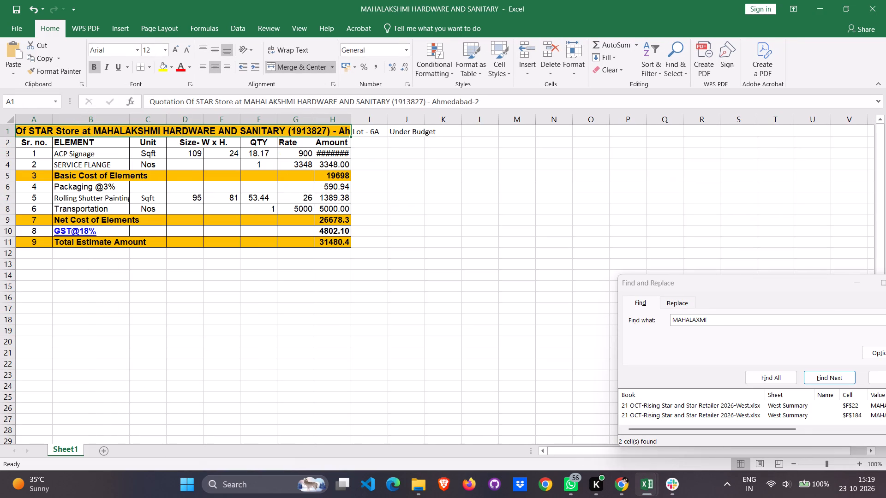
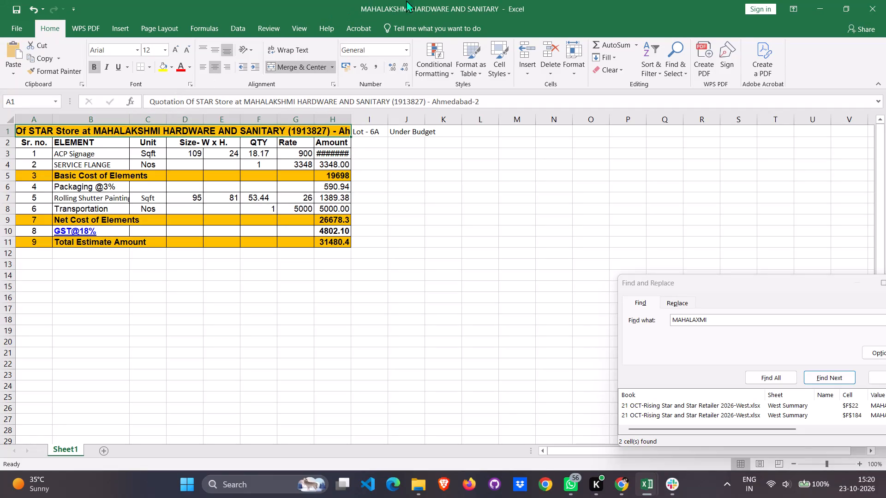
Close the MAHALAKSHMI HARDWARE AND SANITARY estimate workbook, saving its changes.
{"action": "left_click", "coordinate": [870, 10]}
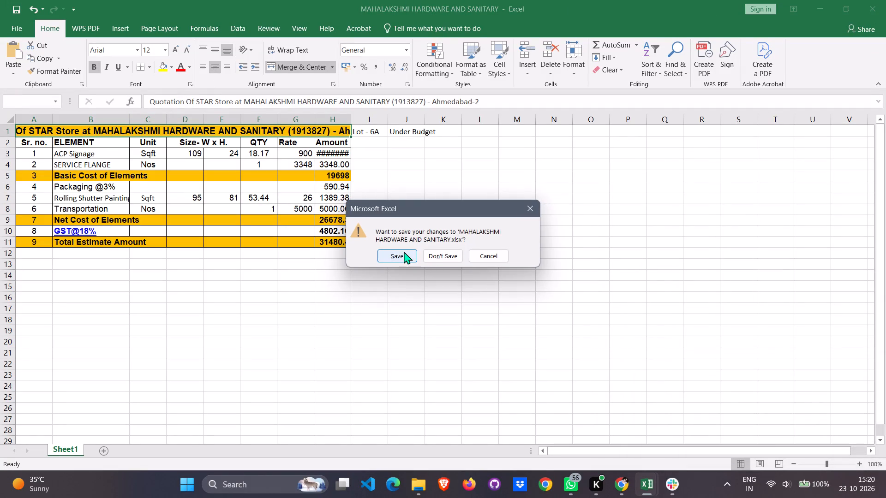
{"action": "left_click", "coordinate": [401, 251]}
Search the dealer name column of the West Summary for TECHNO and select the TECHNO HARDWARE POINT-94114 cell.
{"action": "scroll", "coordinate": [465, 214], "scroll_direction": "right", "scroll_amount": 16}
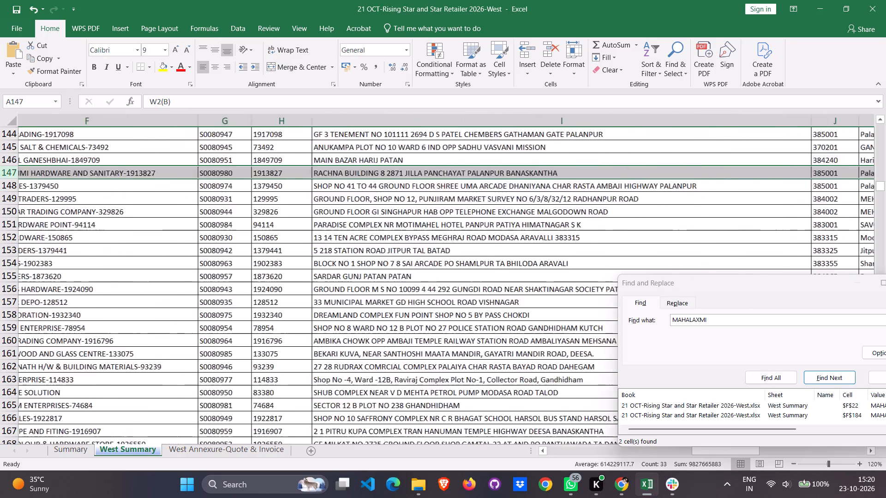
{"action": "left_click", "coordinate": [405, 121]}
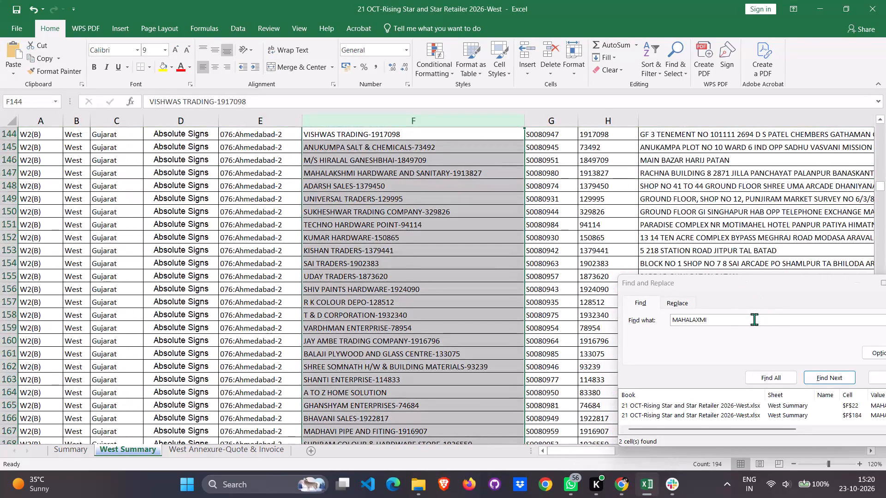
{"action": "double_click", "coordinate": [745, 319]}
{"action": "key", "text": "t"}
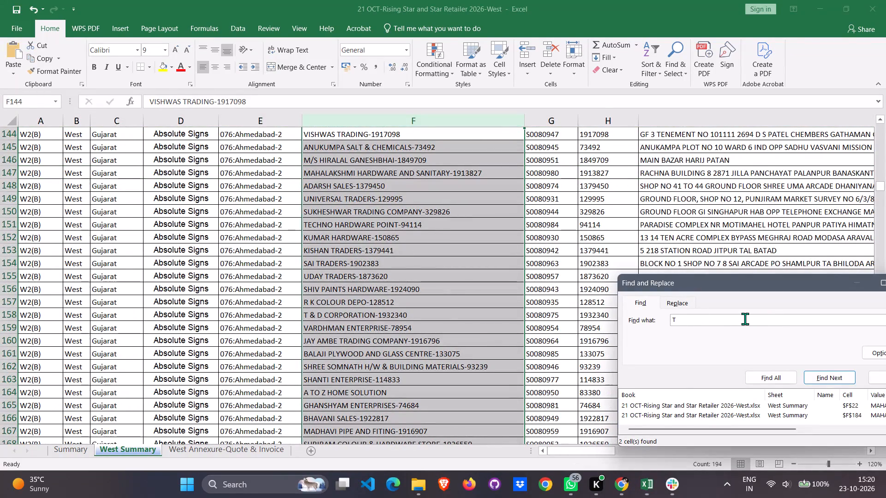
{"action": "type", "text": "ECHNO"}
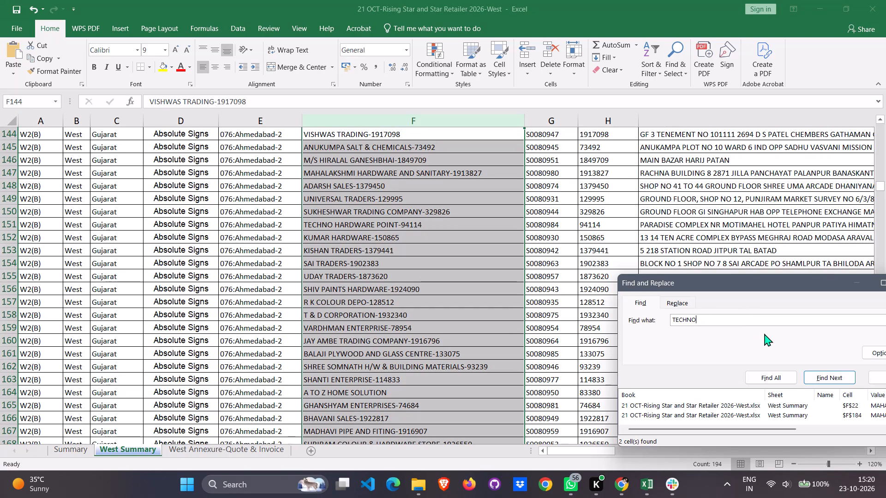
{"action": "left_click", "coordinate": [841, 380]}
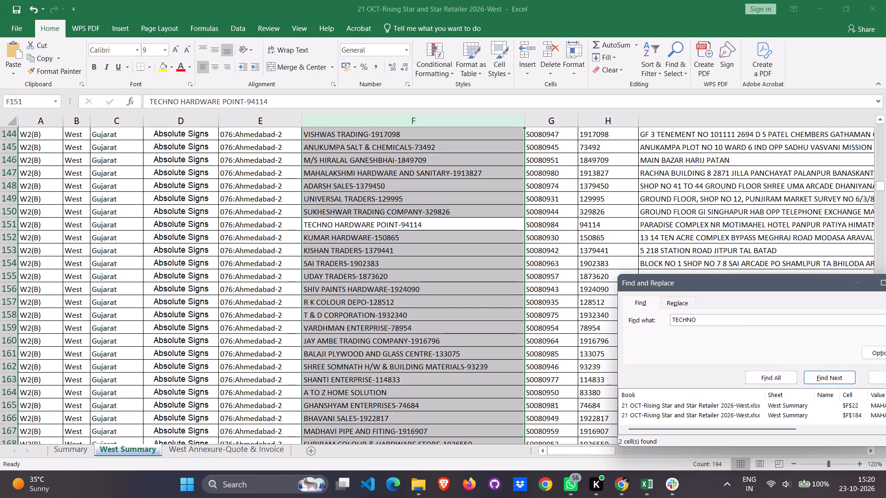
{"action": "left_click", "coordinate": [339, 224]}
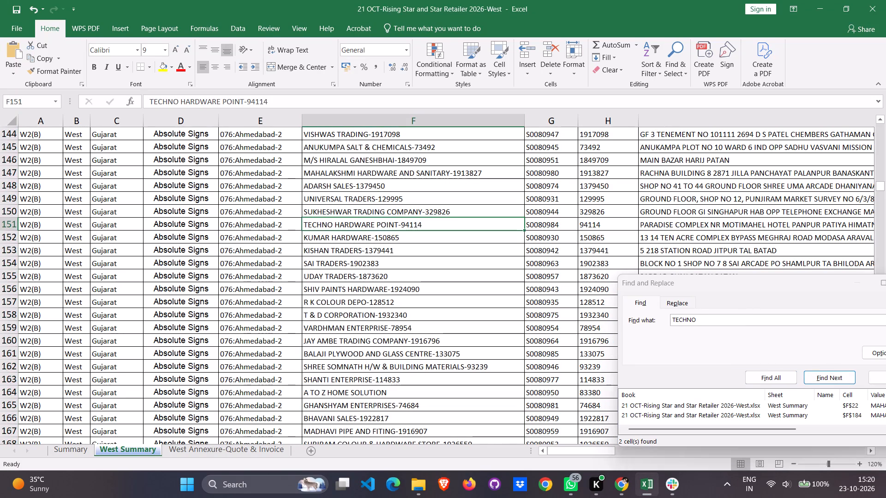
Select the entire TECHNO HARDWARE POINT row and examine its address, dates, estimate amounts, completion status and remarks.
{"action": "left_click", "coordinate": [11, 223]}
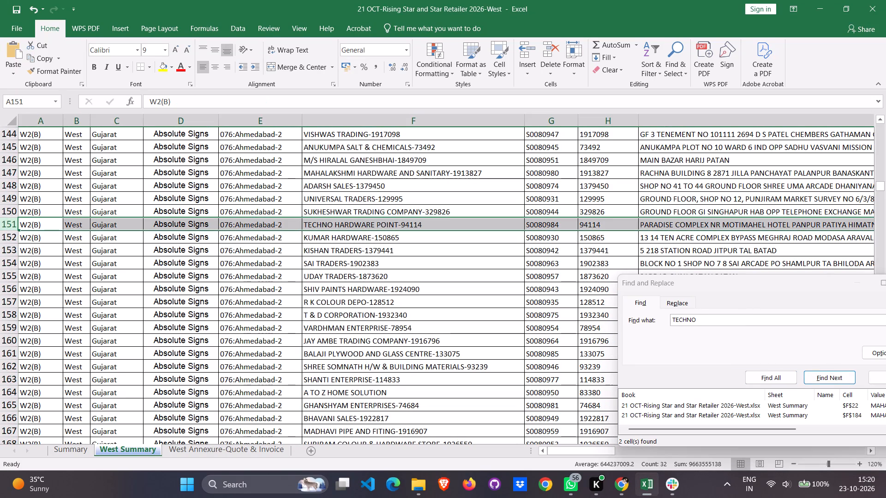
{"action": "scroll", "coordinate": [81, 265], "scroll_direction": "left", "scroll_amount": 5}
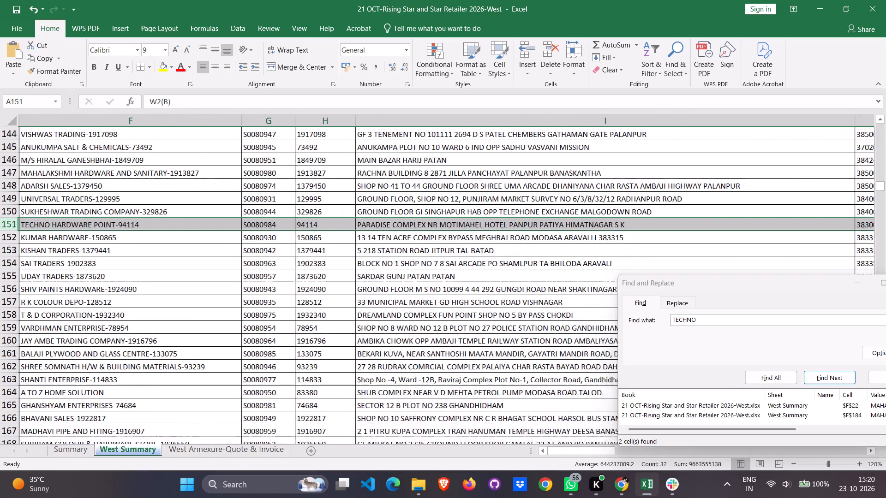
{"action": "scroll", "coordinate": [81, 265], "scroll_direction": "left", "scroll_amount": 6}
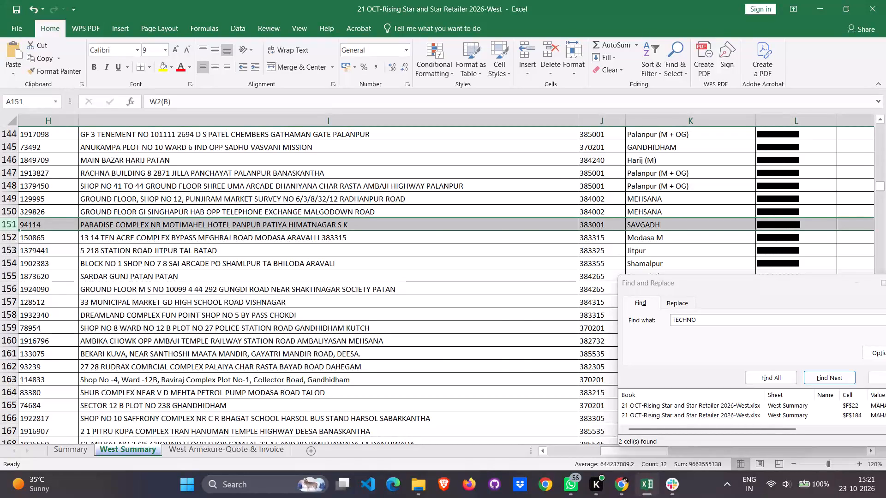
{"action": "scroll", "coordinate": [81, 265], "scroll_direction": "left", "scroll_amount": 17}
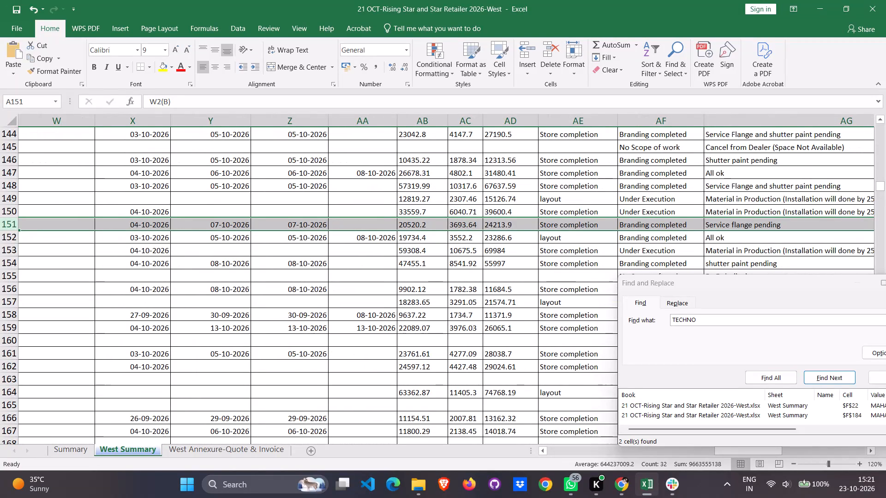
Switch to File Explorer, search the SEPARATAION ESTIMATE folder for TECH, and open the TECHNO HARDWARE POINT estimate workbook.
{"action": "left_click", "coordinate": [418, 488]}
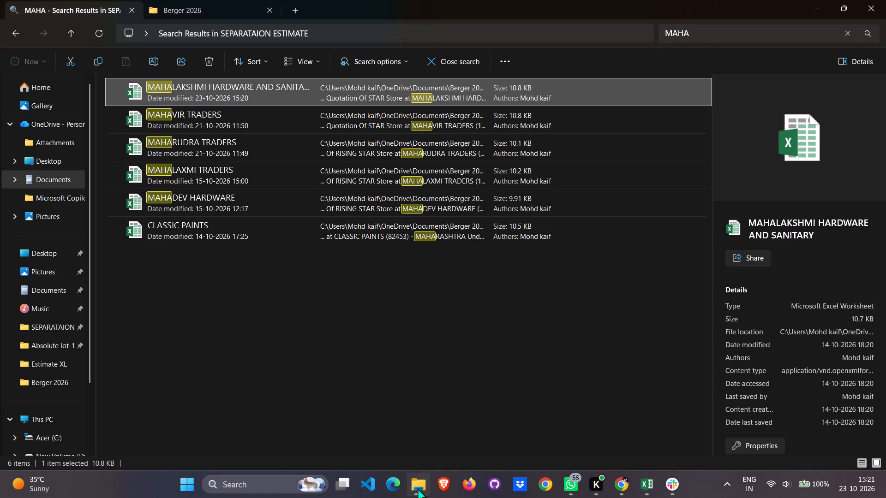
{"action": "left_click", "coordinate": [847, 33]}
{"action": "type", "text": "TE"}
{"action": "type", "text": "CH"}
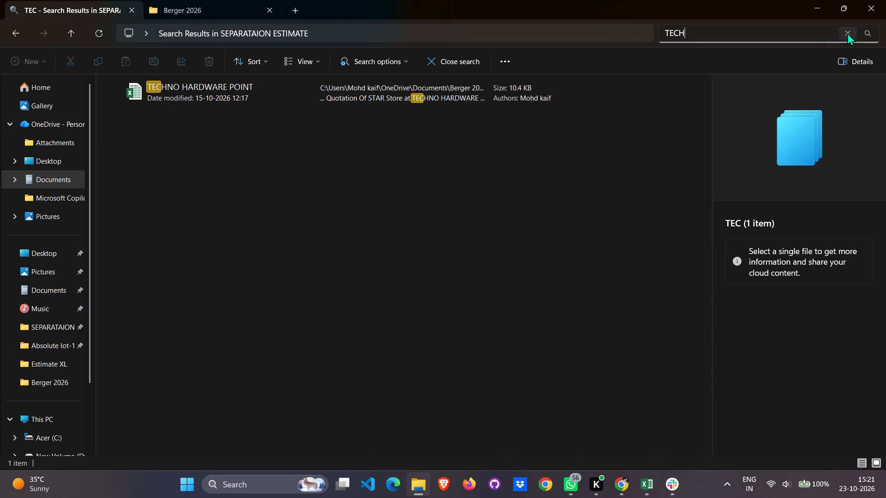
{"action": "double_click", "coordinate": [244, 94]}
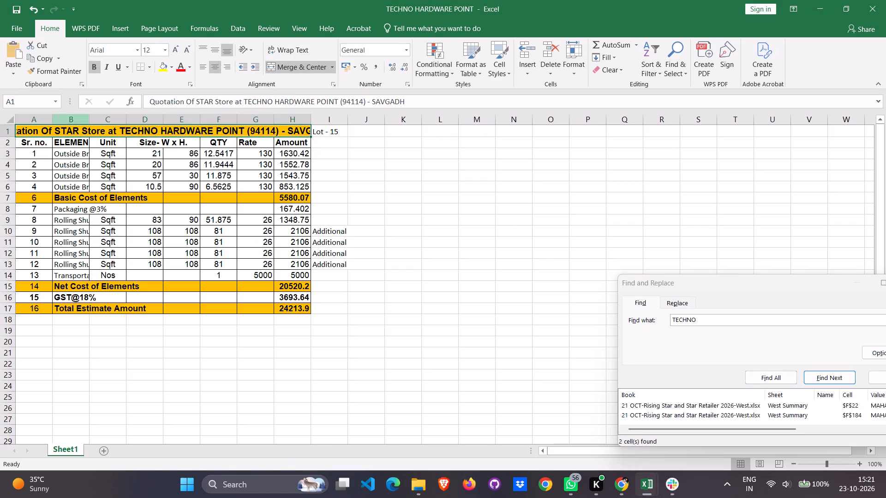
Widen the ELEMENT column of the TECHNO HARDWARE POINT estimate until its full item names are readable.
{"action": "left_click_drag", "start_coordinate": [90, 117], "coordinate": [131, 129]}
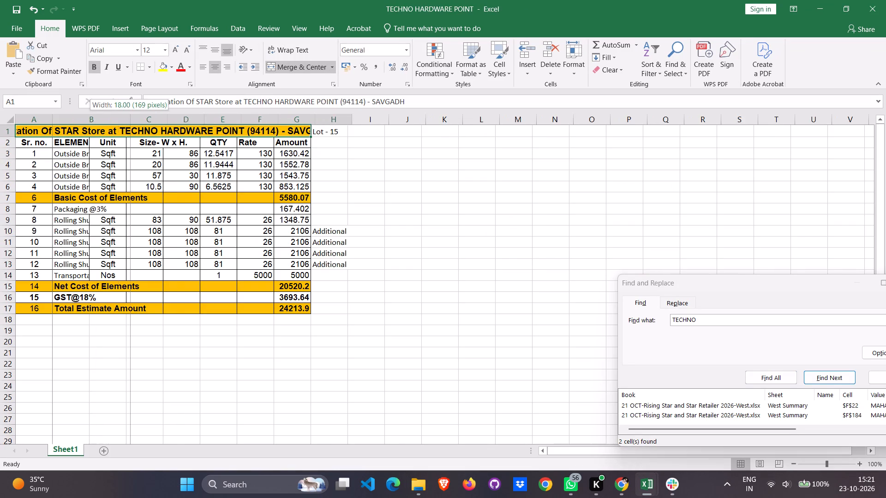
{"action": "left_click_drag", "start_coordinate": [131, 129], "coordinate": [170, 122]}
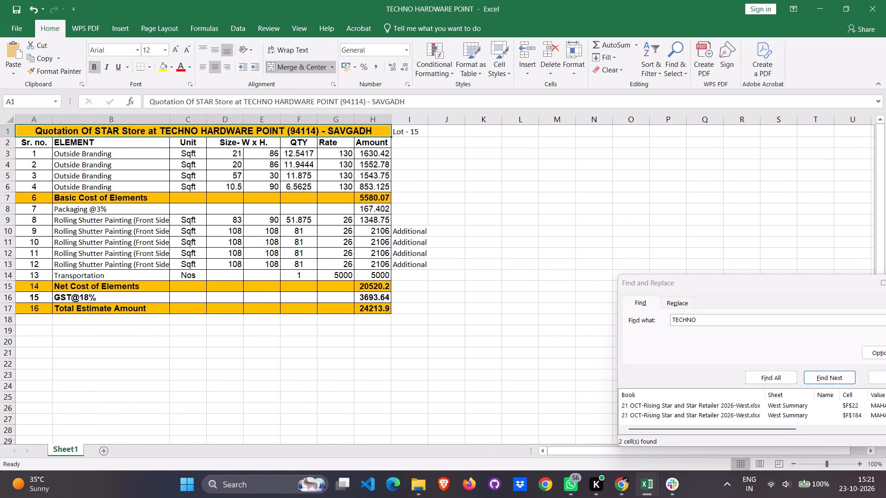
{"action": "left_click_drag", "start_coordinate": [169, 119], "coordinate": [187, 118]}
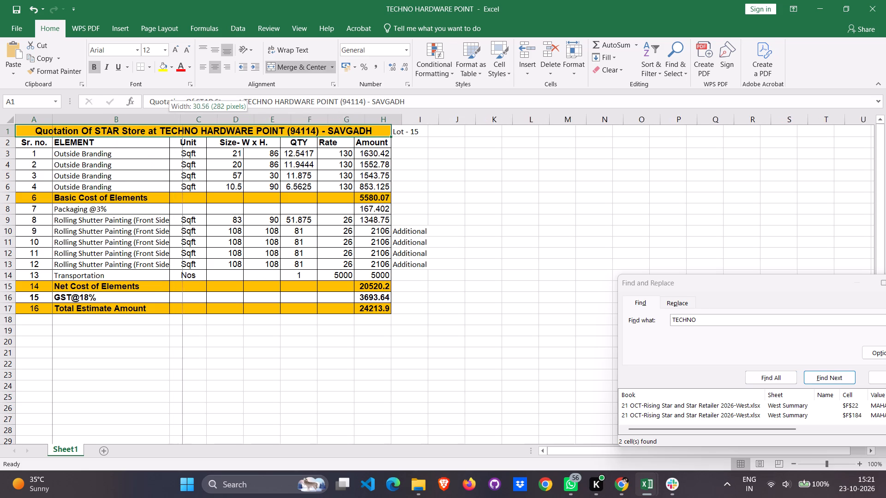
{"action": "left_click_drag", "start_coordinate": [187, 118], "coordinate": [193, 118]}
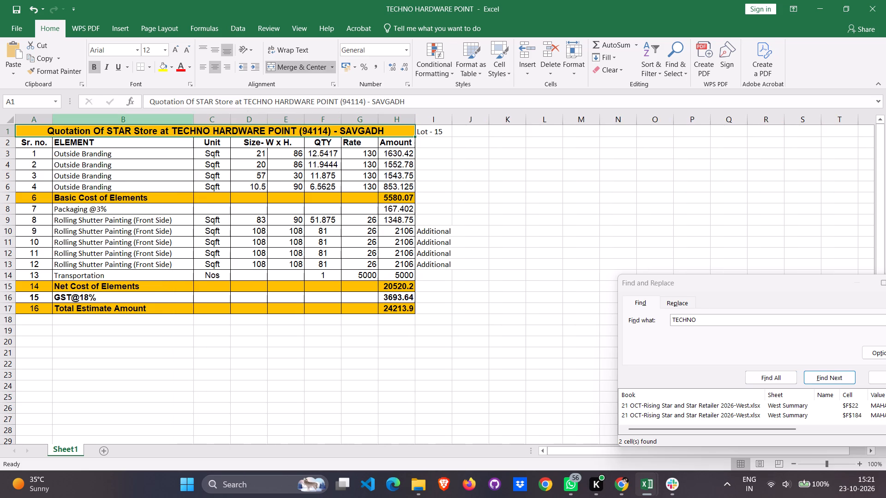
Select the QTY values of the four Outside Branding items to check their combined square footage.
{"action": "left_click", "coordinate": [157, 155]}
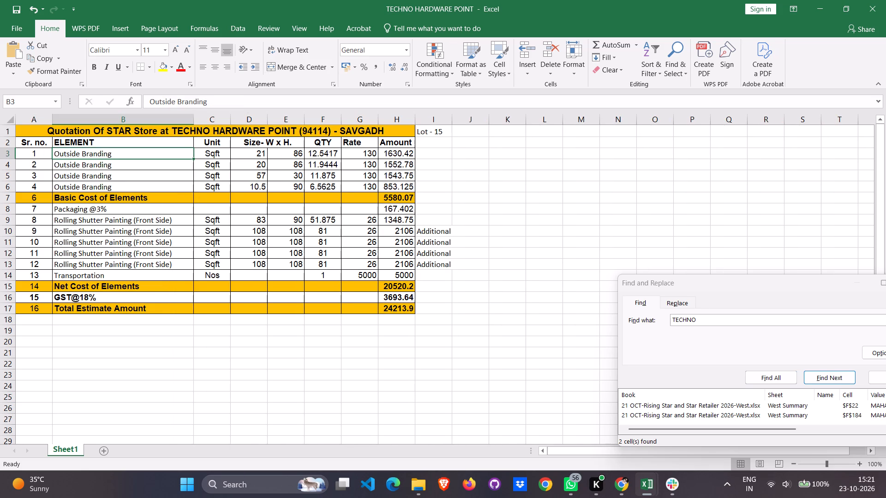
{"action": "left_click", "coordinate": [325, 151]}
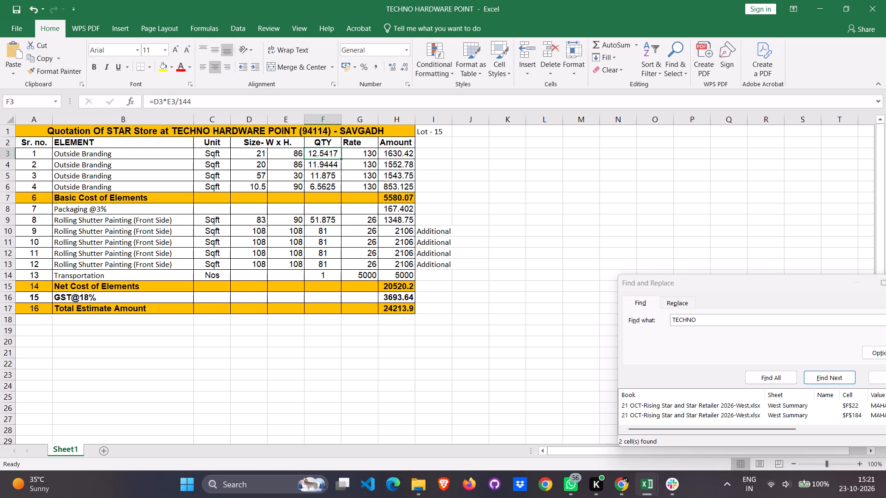
{"action": "key", "text": "shift+Down"}
{"action": "key", "text": "shift+Down"}
{"action": "key", "text": "shift+Down"}
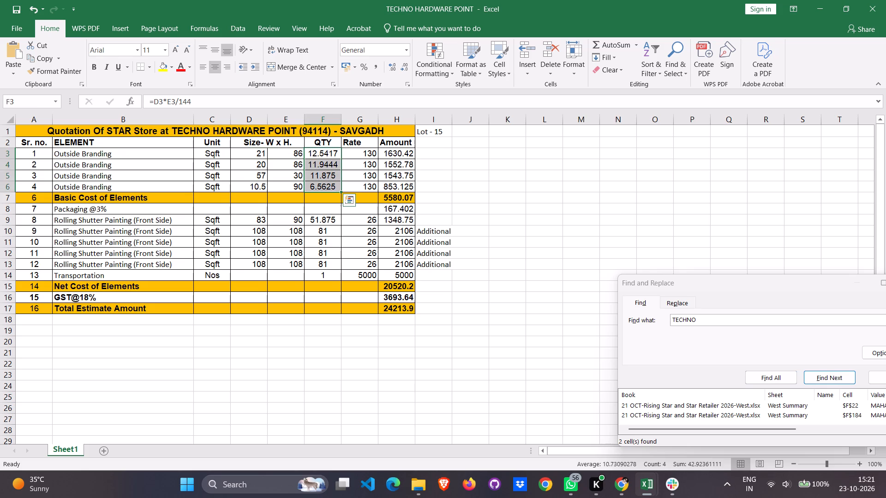
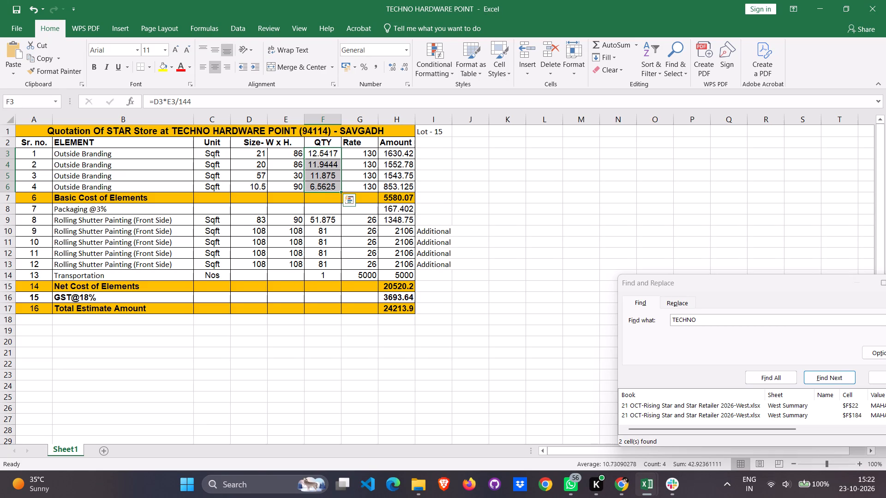
Select the QTY values of the five Rolling Shutter Painting items to check their combined square footage.
{"action": "left_click", "coordinate": [317, 221]}
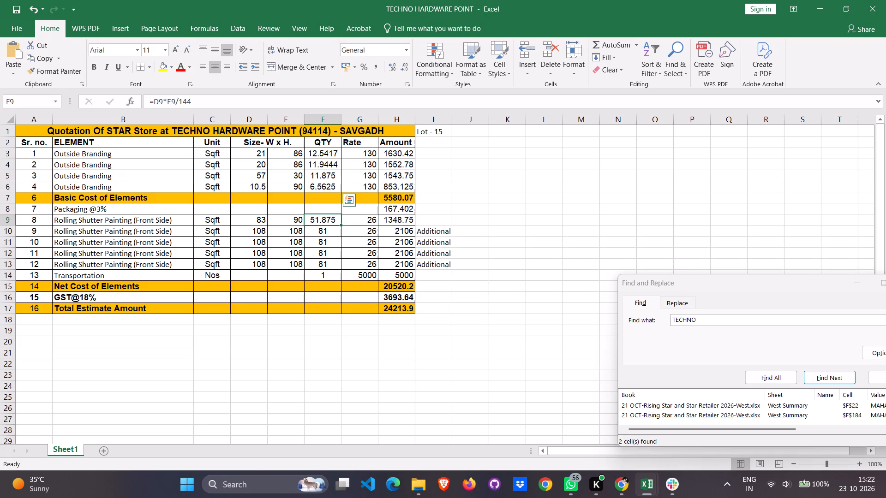
{"action": "key", "text": "shift+Down"}
{"action": "key", "text": "shift+Down"}
{"action": "key", "text": "shift+Down"}
{"action": "key", "text": "shift+Down"}
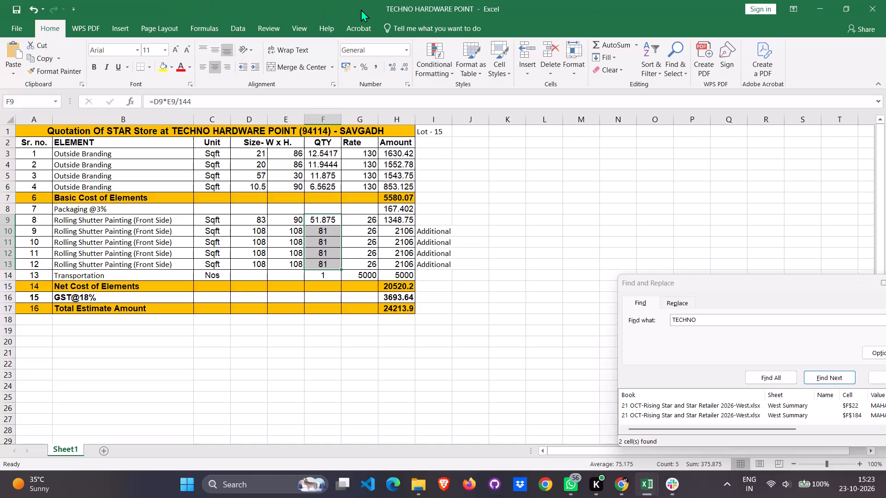
Close the TECHNO HARDWARE POINT estimate workbook, saving its changes.
{"action": "left_click", "coordinate": [878, 5]}
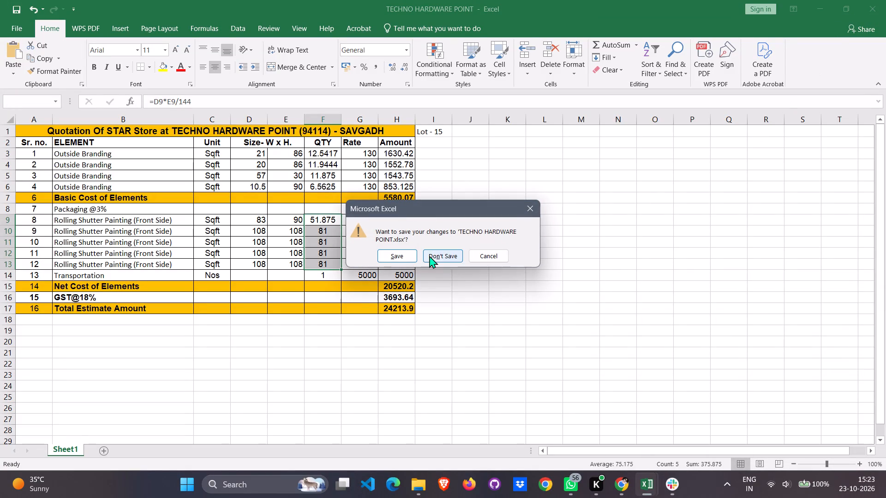
{"action": "left_click", "coordinate": [396, 252]}
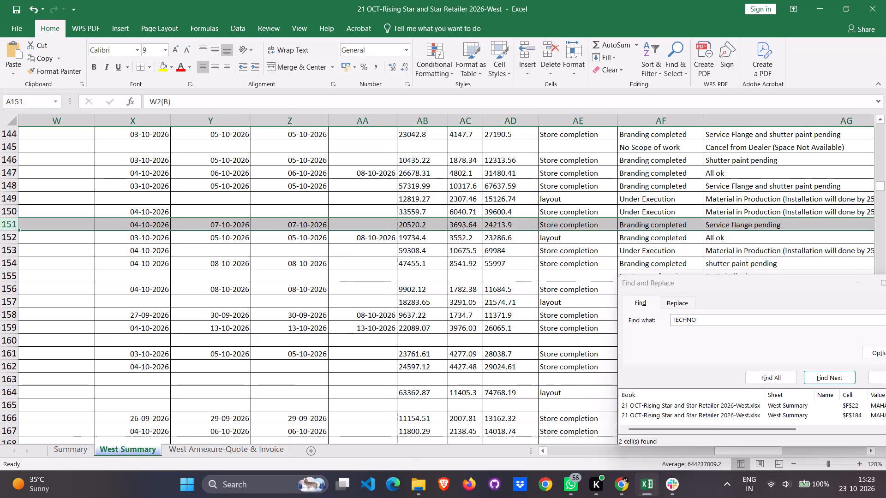
Search the retailer name column of the West Summary sheet for SAI.
{"action": "scroll", "coordinate": [246, 263], "scroll_direction": "right", "scroll_amount": 11}
{"action": "scroll", "coordinate": [263, 235], "scroll_direction": "right", "scroll_amount": 14}
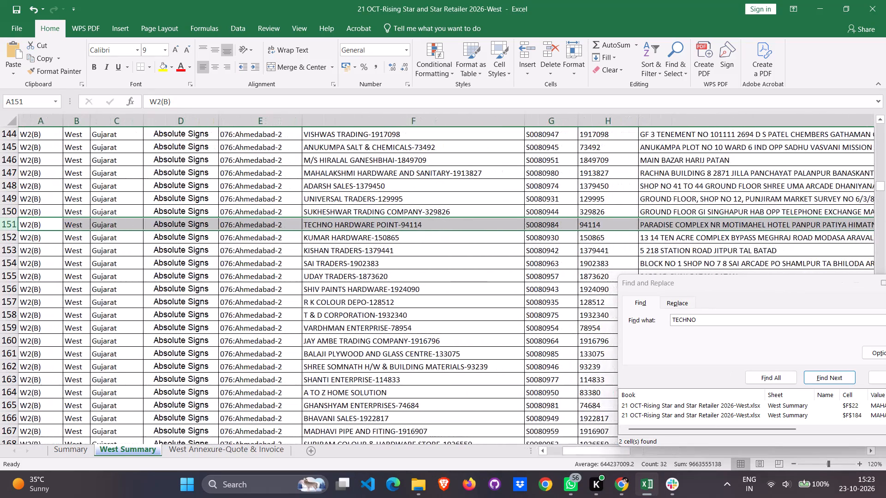
{"action": "left_click", "coordinate": [376, 122]}
{"action": "double_click", "coordinate": [702, 318]}
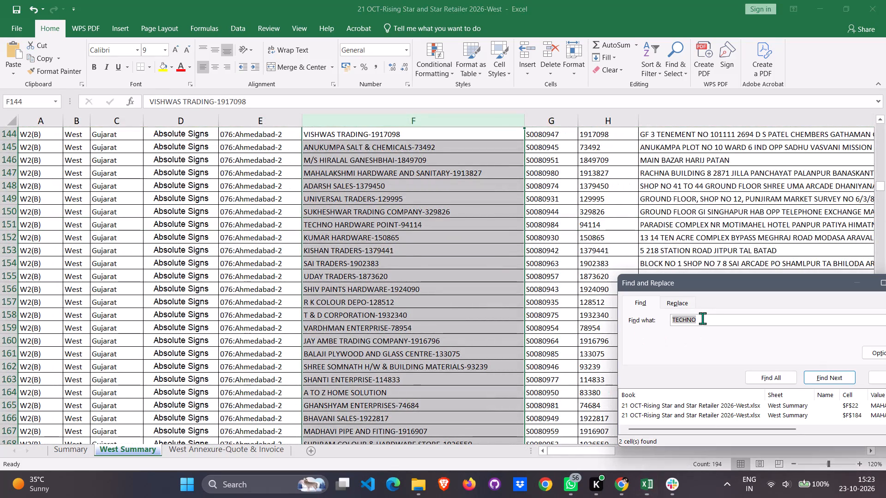
{"action": "type", "text": "SAI"}
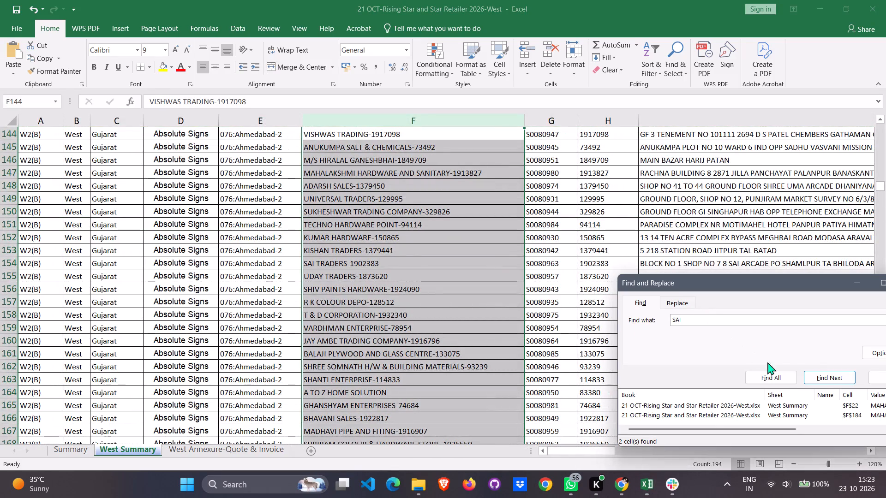
{"action": "left_click", "coordinate": [827, 377]}
Select the entire SAI TRADERS-1902383 row and examine its address, category, dates, estimate amounts and completion status.
{"action": "left_click", "coordinate": [392, 262]}
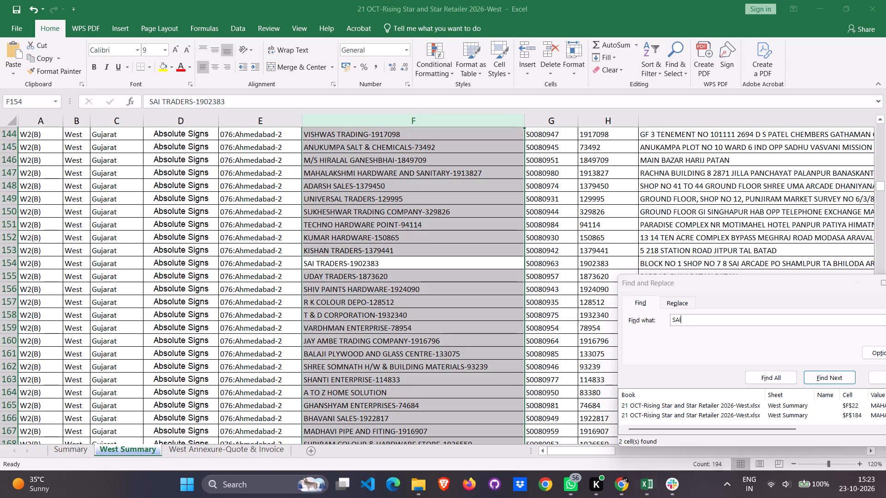
{"action": "left_click", "coordinate": [13, 261]}
{"action": "scroll", "coordinate": [53, 321], "scroll_direction": "down", "scroll_amount": 1}
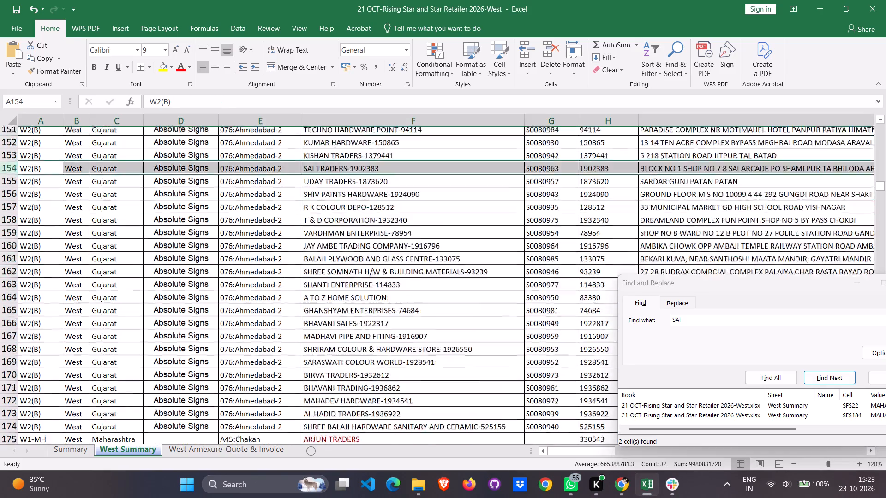
{"action": "scroll", "coordinate": [53, 321], "scroll_direction": "down", "scroll_amount": 1}
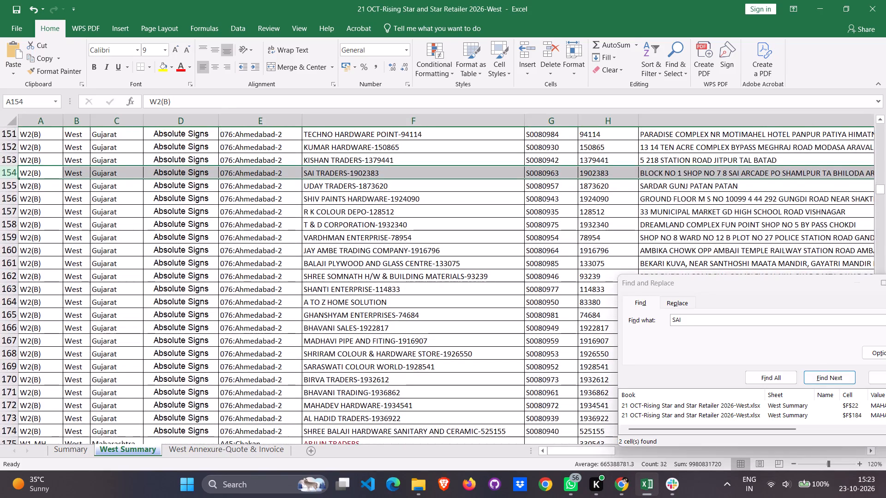
{"action": "scroll", "coordinate": [54, 320], "scroll_direction": "left", "scroll_amount": 7}
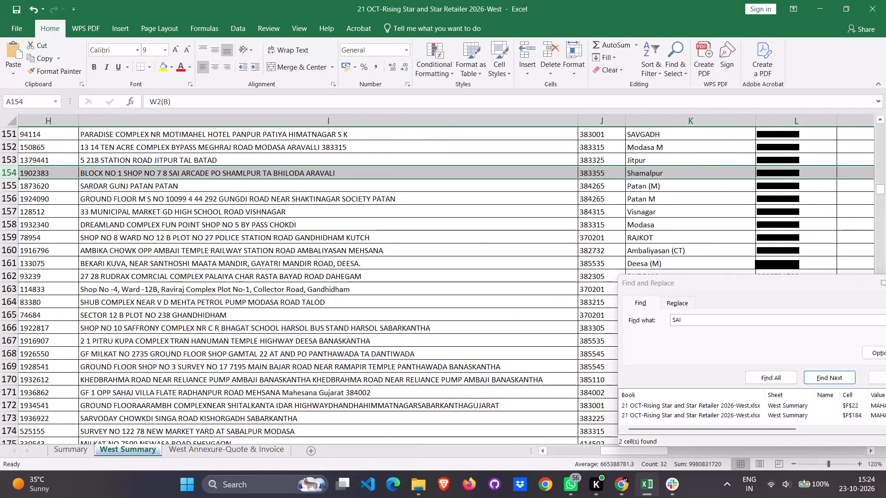
{"action": "scroll", "coordinate": [54, 320], "scroll_direction": "left", "scroll_amount": 14}
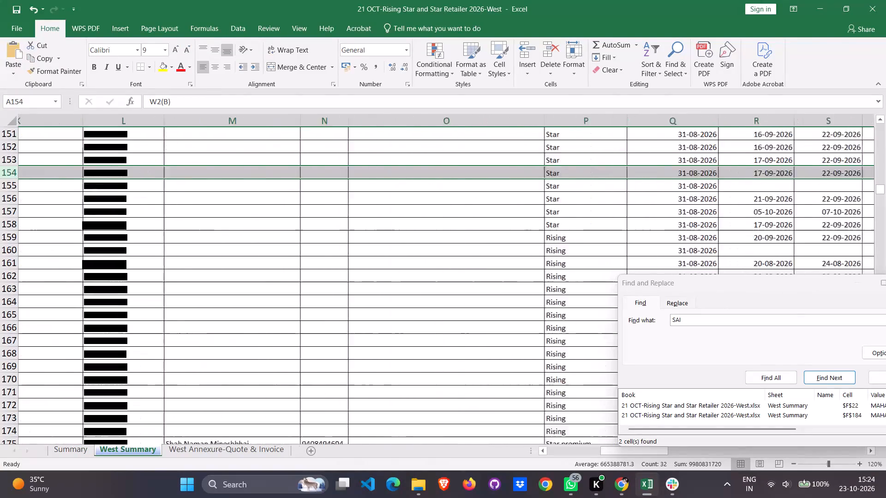
{"action": "scroll", "coordinate": [54, 320], "scroll_direction": "left", "scroll_amount": 7}
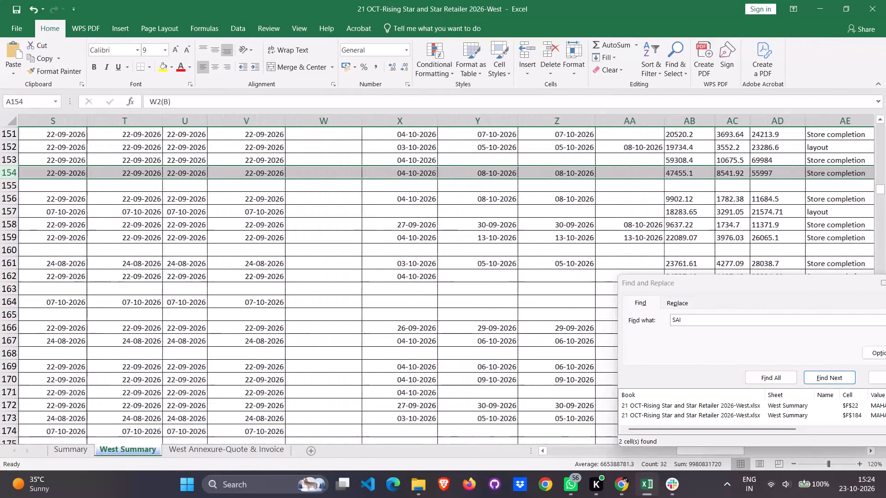
{"action": "scroll", "coordinate": [54, 320], "scroll_direction": "left", "scroll_amount": 1}
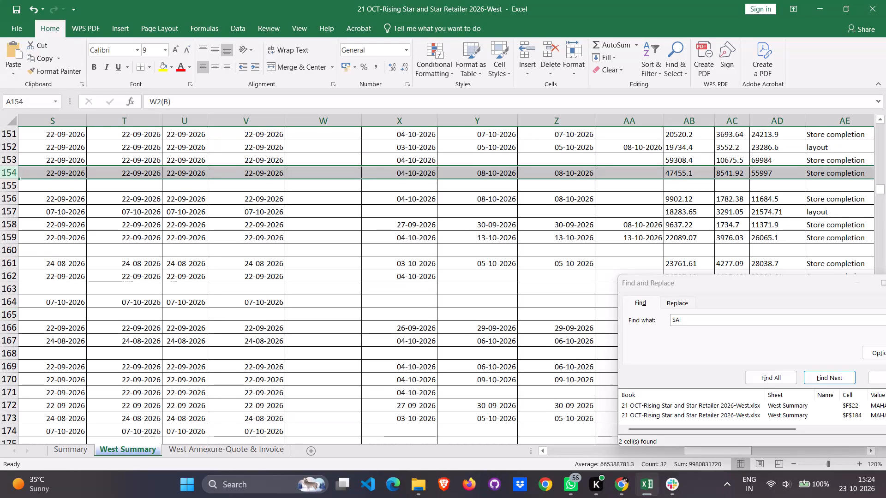
Switch to File Explorer, search the SEPARATAION ESTIMATE folder for SAI, and open the SAI TRADERS (1902383) - Shamalpur estimate workbook.
{"action": "left_click", "coordinate": [415, 483]}
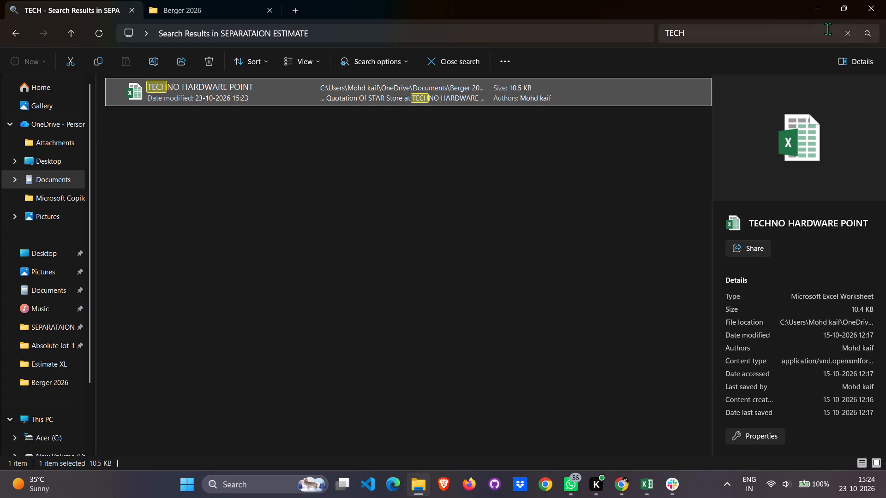
{"action": "left_click", "coordinate": [846, 38]}
{"action": "type", "text": "SAI"}
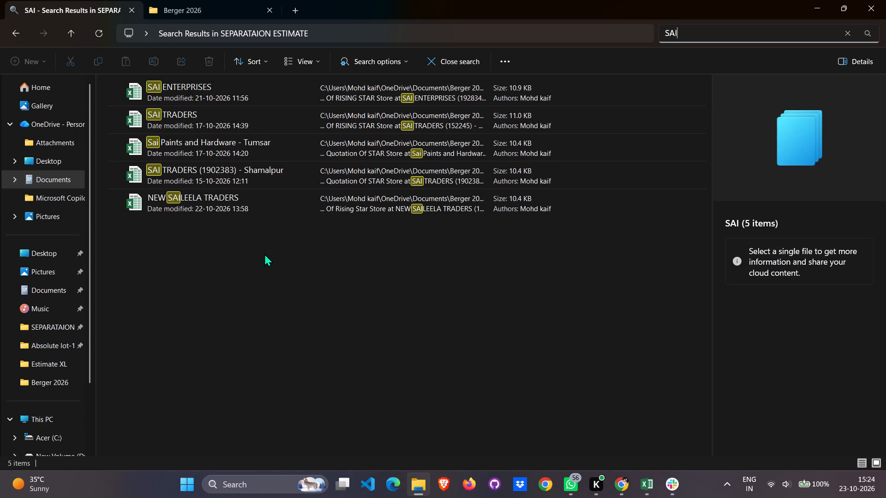
{"action": "double_click", "coordinate": [265, 172]}
{"action": "double_click", "coordinate": [296, 177]}
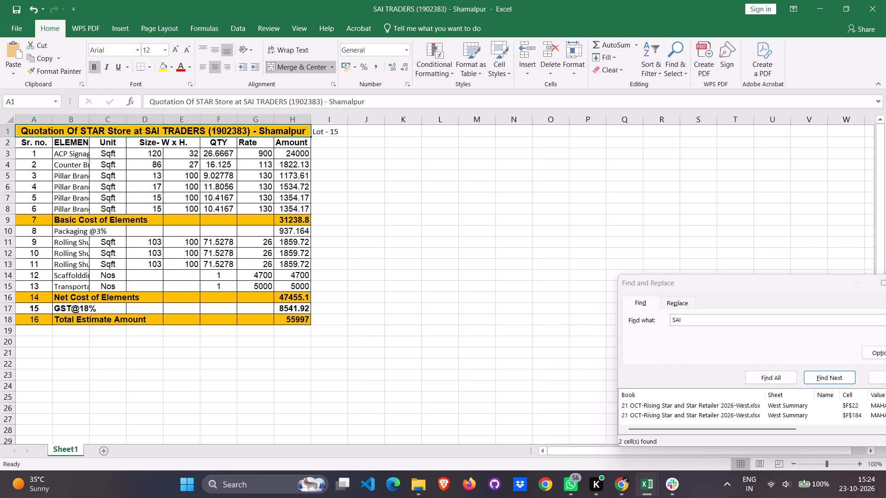
Widen the ELEMENT column of the SAI TRADERS estimate to make its item names easier to read.
{"action": "left_click_drag", "start_coordinate": [89, 119], "coordinate": [149, 118]}
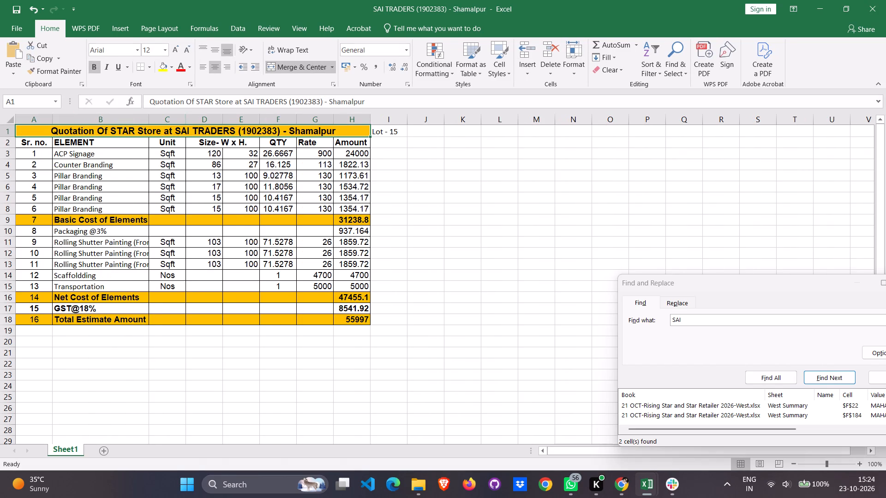
Examine the ACP Signage dimensions and select the whole Counter Branding row to check its size, quantity and amount.
{"action": "left_click", "coordinate": [199, 155]}
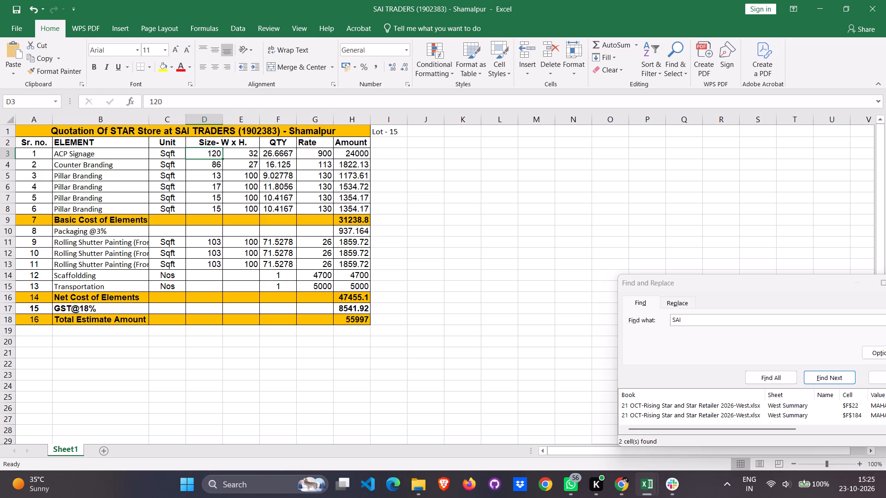
{"action": "left_click", "coordinate": [6, 167]}
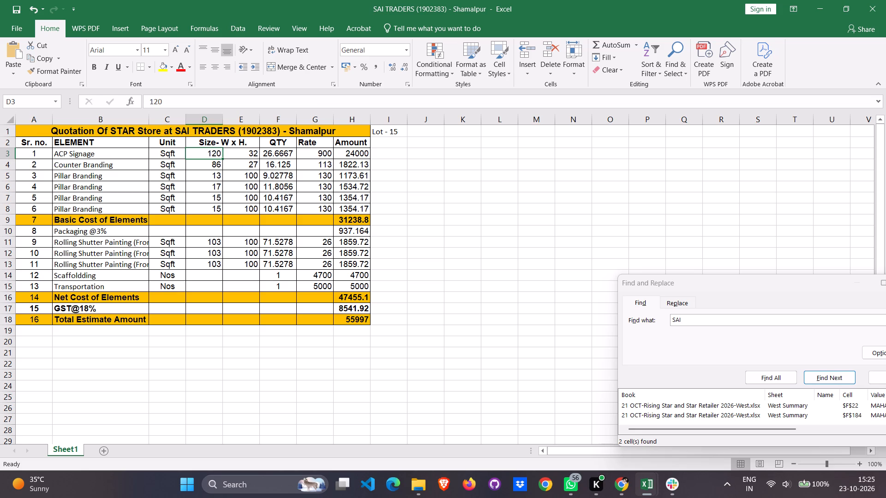
{"action": "left_click", "coordinate": [11, 165]}
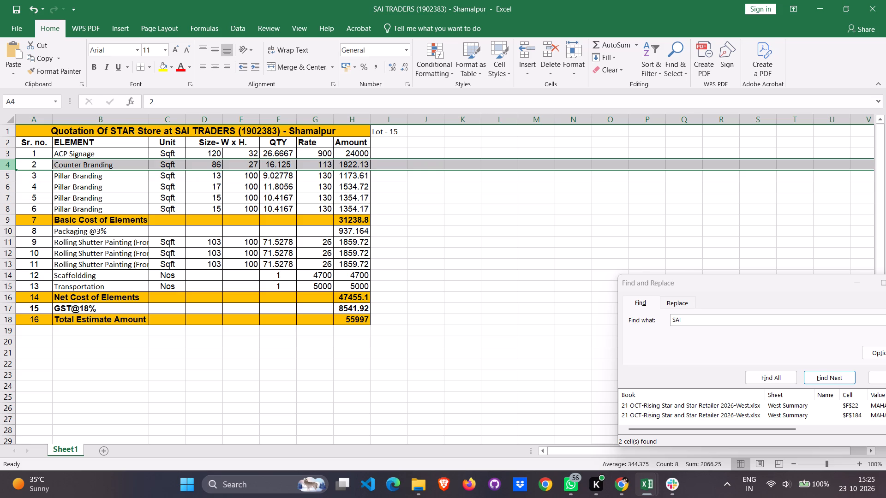
Select the QTY values of the four Pillar Branding items to check their combined square footage.
{"action": "left_click", "coordinate": [277, 178]}
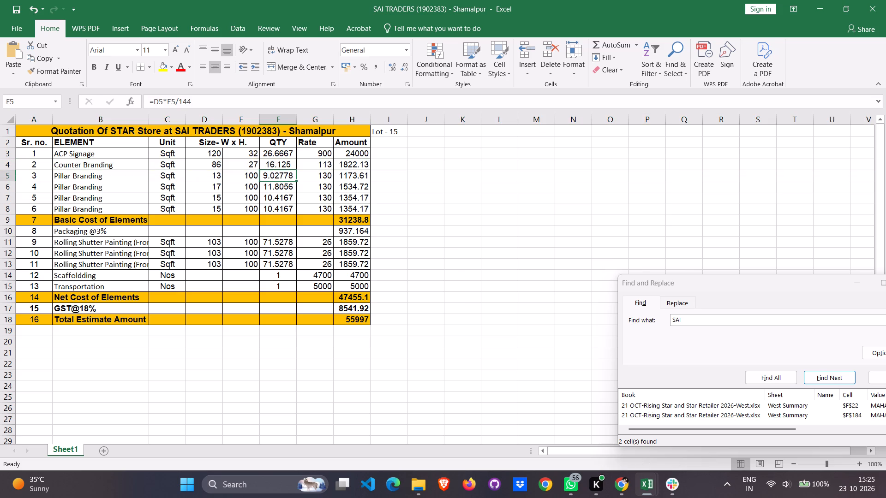
{"action": "key", "text": "shift+Down"}
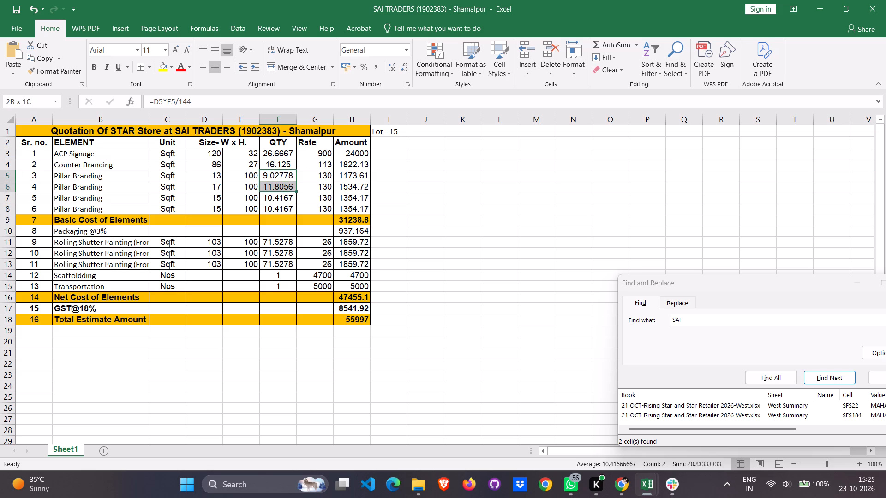
{"action": "key", "text": "shift+Down"}
{"action": "key", "text": "shift+Down"}
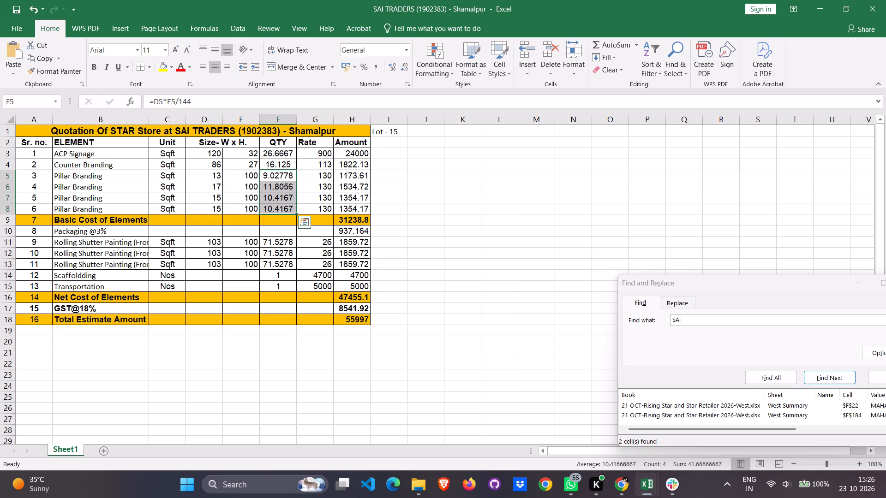
Select the QTY values of the three Rolling Shutter Painting items to check their combined square footage.
{"action": "left_click", "coordinate": [279, 241]}
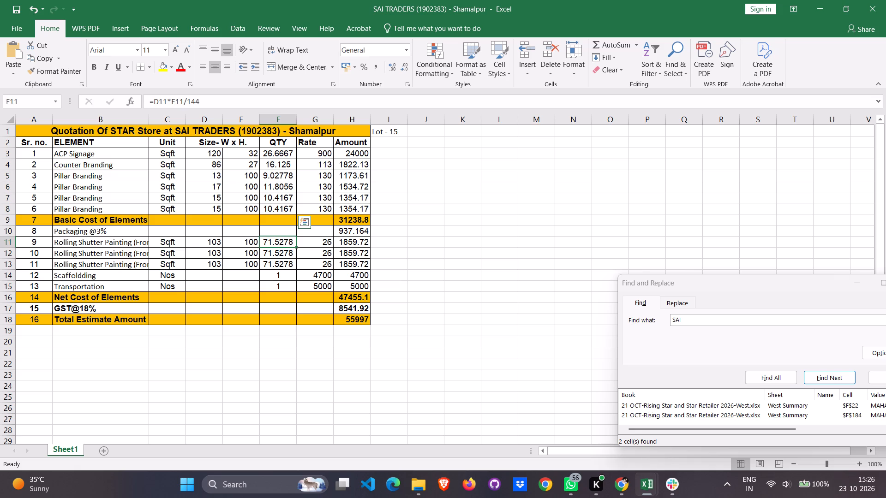
{"action": "key", "text": "shift+Down"}
{"action": "key", "text": "shift+Down"}
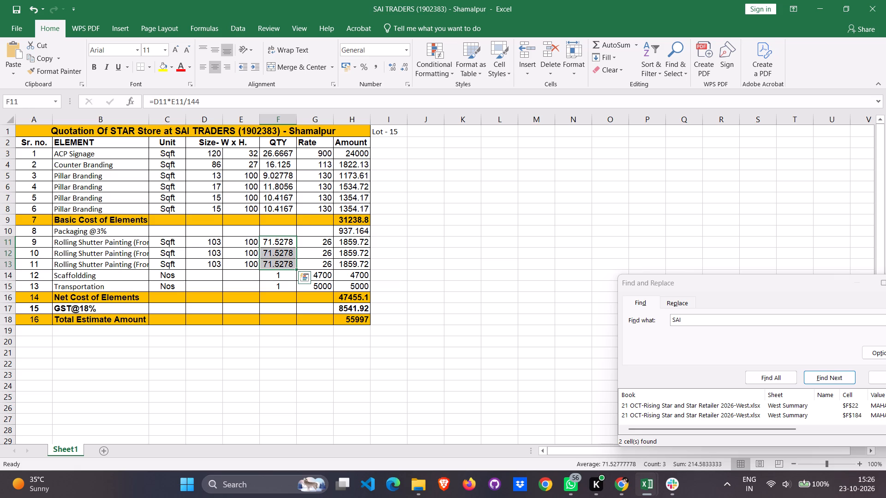
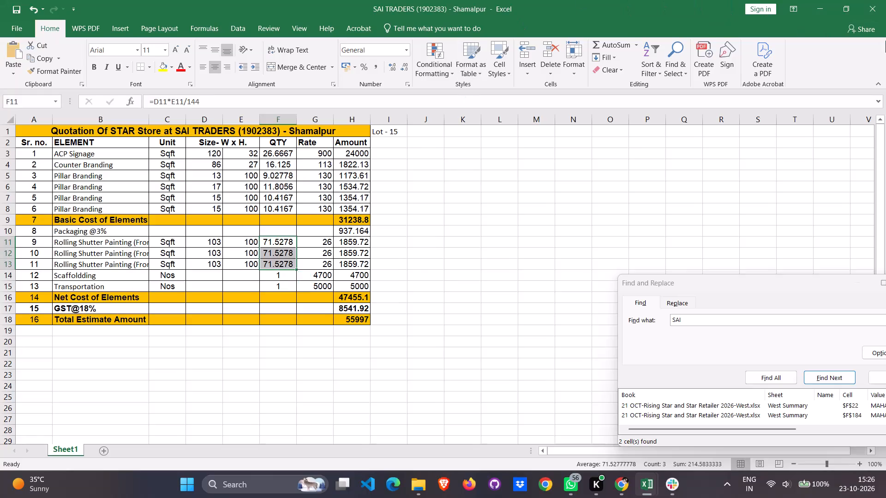
Close the SAI TRADERS (1902383) - Shamalpur estimate workbook, saving its changes.
{"action": "left_click", "coordinate": [871, 10]}
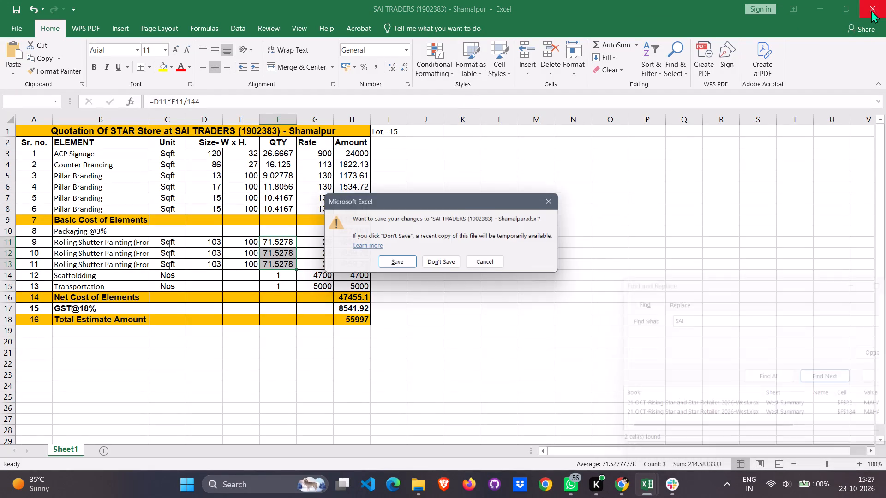
{"action": "left_click", "coordinate": [396, 261]}
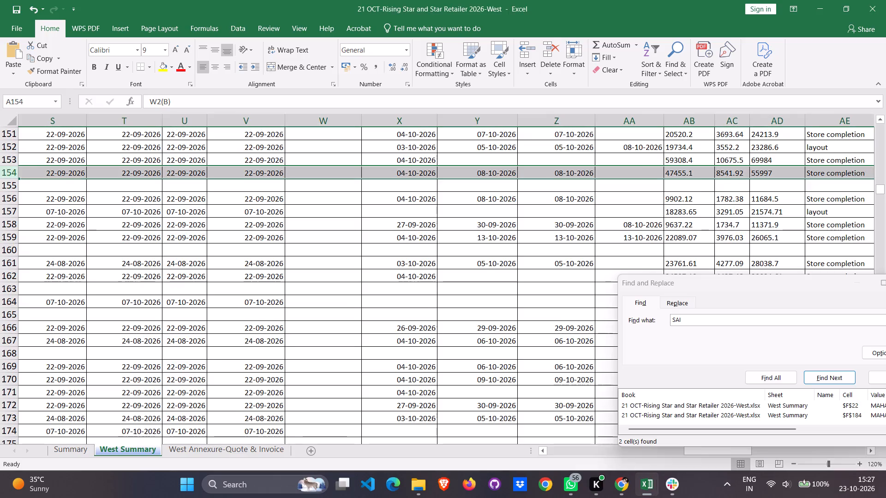
Search the retailer name column of the West Summary for SARASWATI.
{"action": "scroll", "coordinate": [338, 237], "scroll_direction": "right", "scroll_amount": 13}
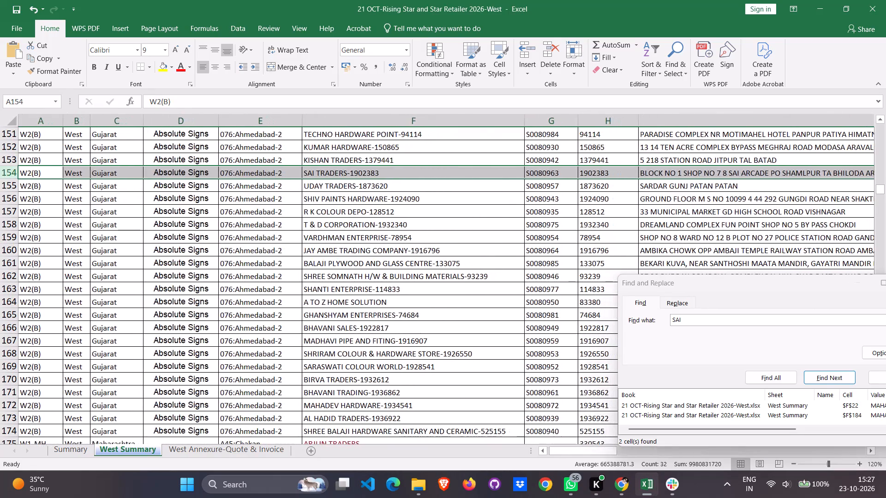
{"action": "left_click", "coordinate": [395, 123]}
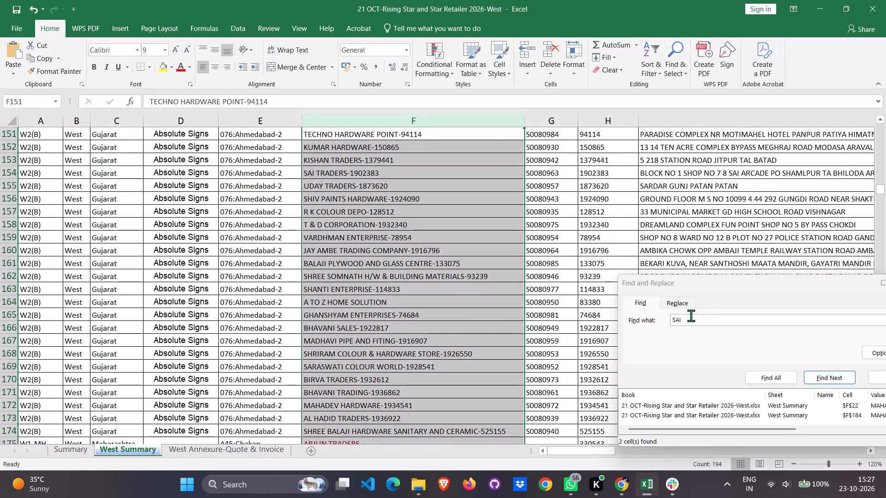
{"action": "left_click", "coordinate": [691, 319]}
{"action": "key", "text": "BackSpace"}
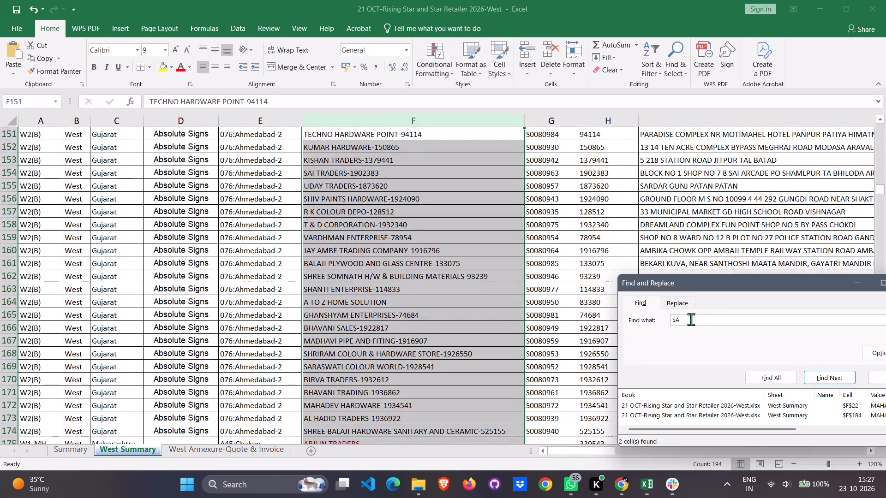
{"action": "type", "text": "RASWATI"}
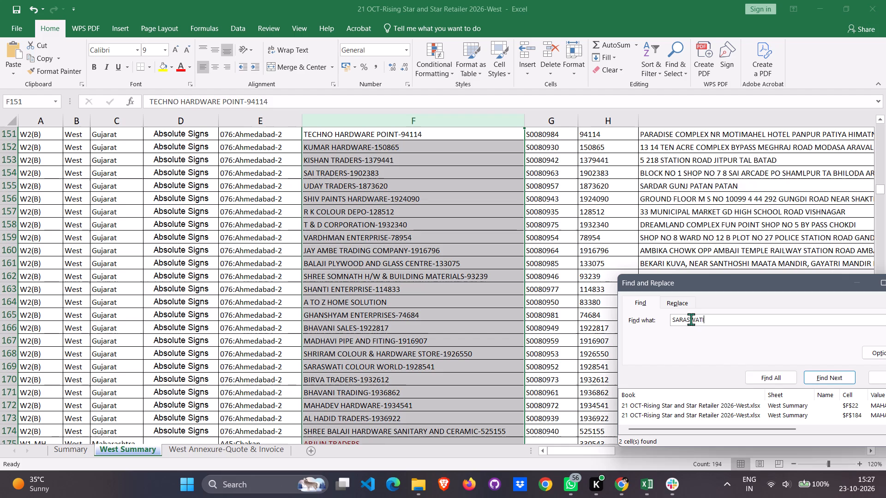
{"action": "left_click", "coordinate": [831, 373]}
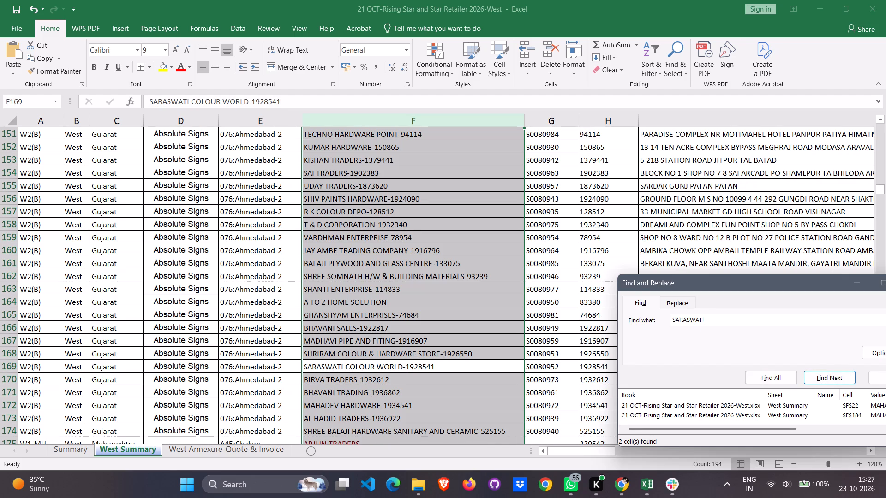
{"action": "left_click", "coordinate": [421, 368]}
Select the whole SARASWATI COLOUR WORLD-1928541 row in the West Summary and examine its details, dates and amounts.
{"action": "scroll", "coordinate": [421, 368], "scroll_direction": "down", "scroll_amount": 4}
{"action": "scroll", "coordinate": [421, 368], "scroll_direction": "up", "scroll_amount": 1}
{"action": "scroll", "coordinate": [421, 368], "scroll_direction": "down", "scroll_amount": 4}
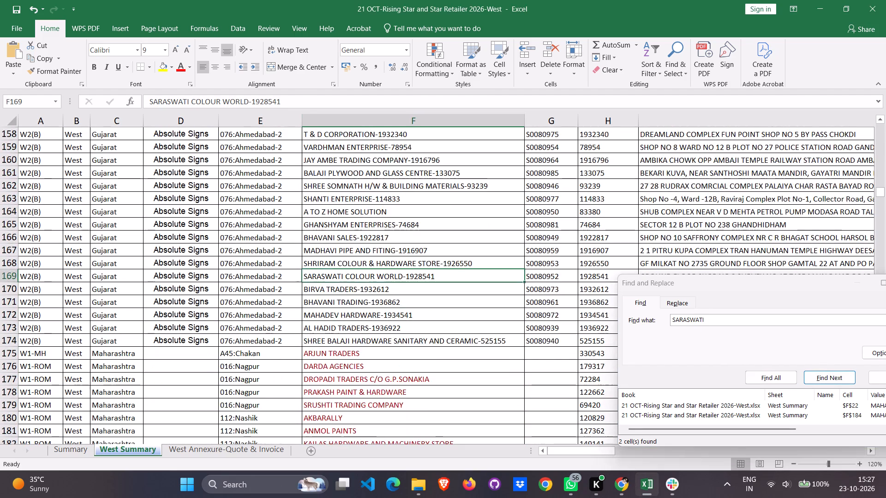
{"action": "scroll", "coordinate": [421, 368], "scroll_direction": "down", "scroll_amount": 6}
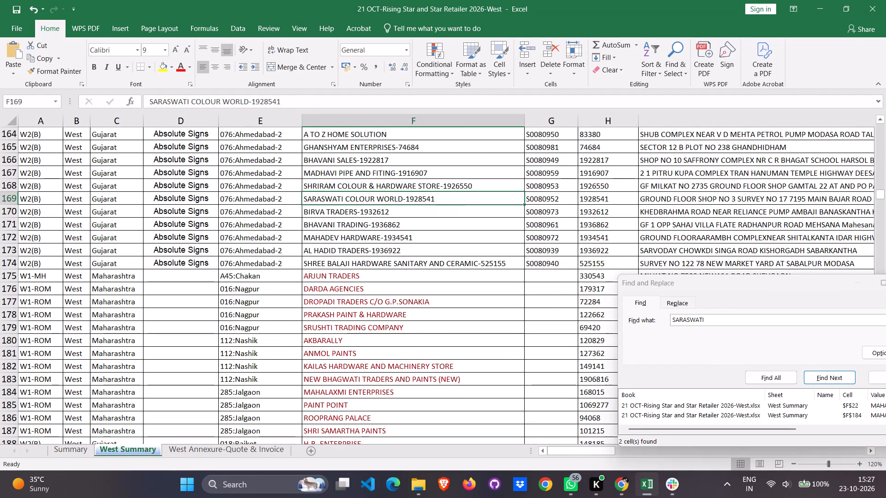
{"action": "left_click", "coordinate": [11, 196]}
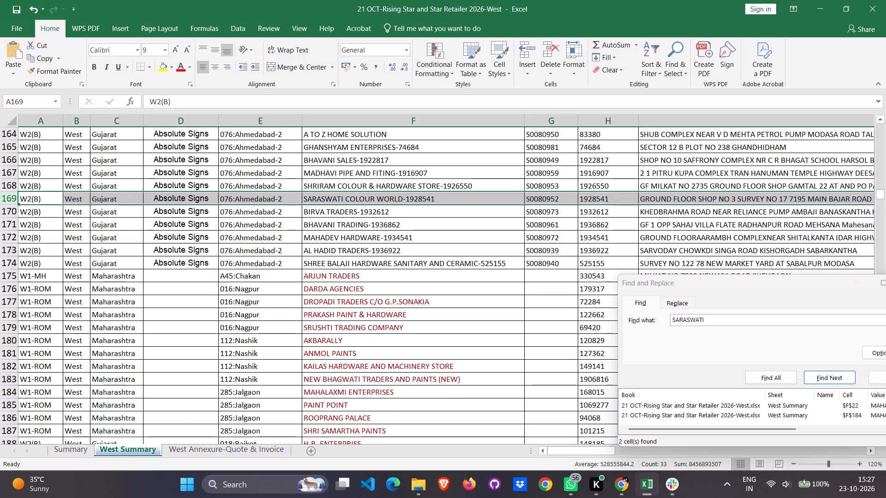
{"action": "scroll", "coordinate": [202, 286], "scroll_direction": "left", "scroll_amount": 11}
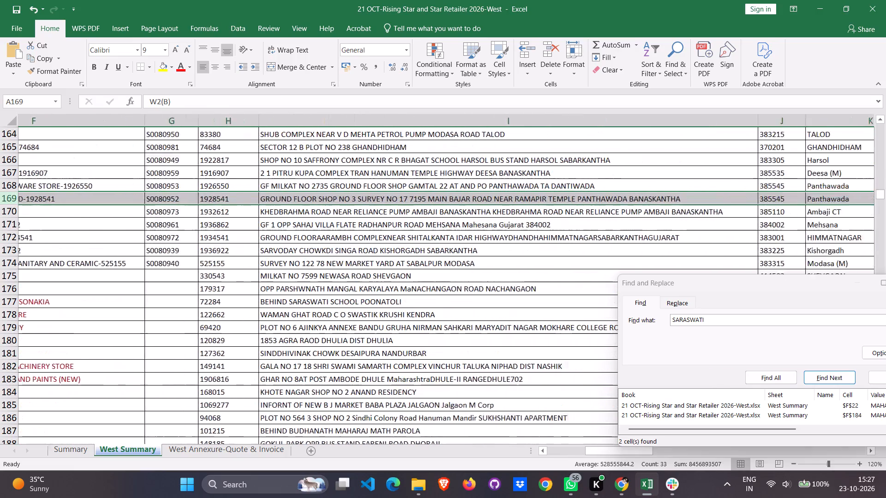
{"action": "scroll", "coordinate": [202, 286], "scroll_direction": "left", "scroll_amount": 2}
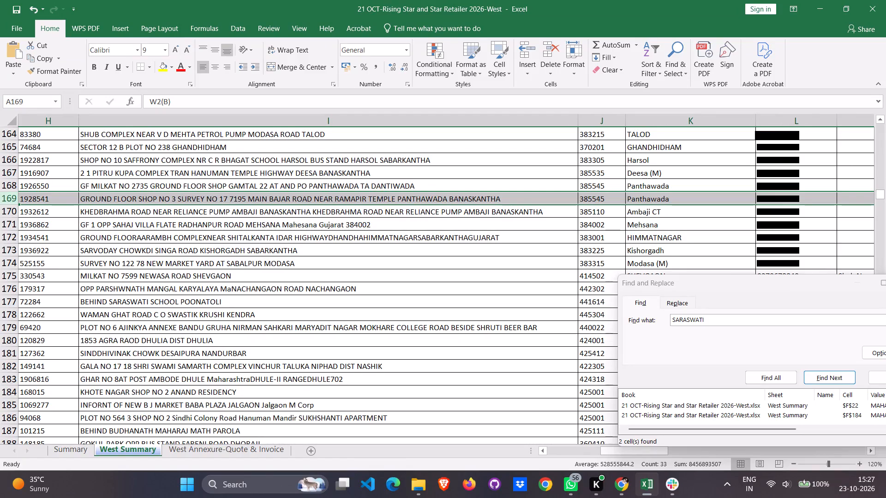
{"action": "scroll", "coordinate": [202, 286], "scroll_direction": "left", "scroll_amount": 15}
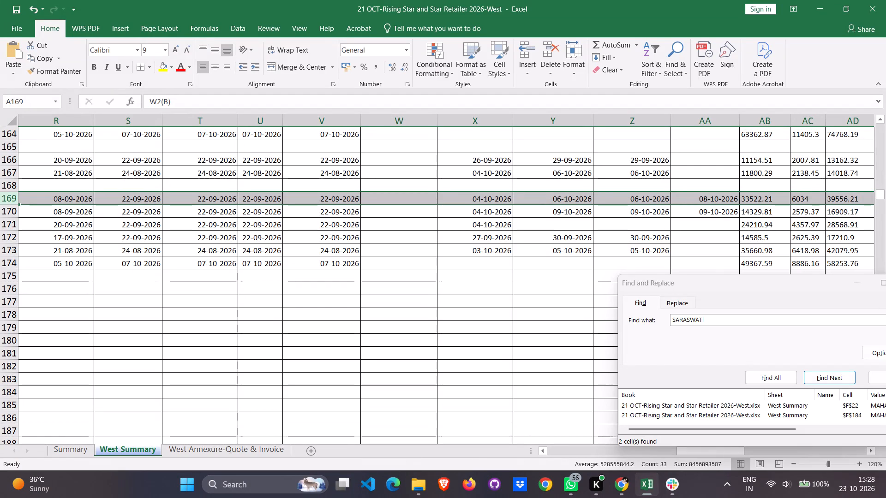
Switch to File Explorer, search the SEPARATAION ESTIMATE folder for SARA, and open the SARASWATI COLOUR WORLD workbook.
{"action": "left_click", "coordinate": [410, 483]}
{"action": "left_click", "coordinate": [844, 36]}
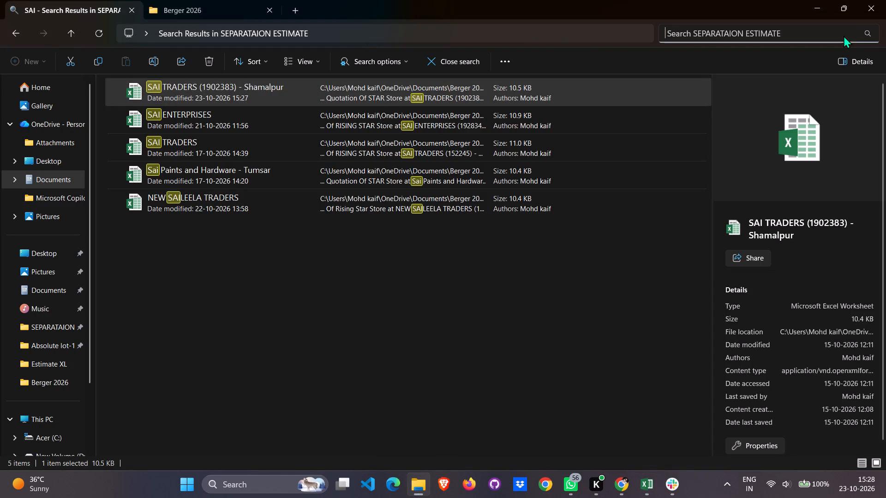
{"action": "type", "text": "SARA"}
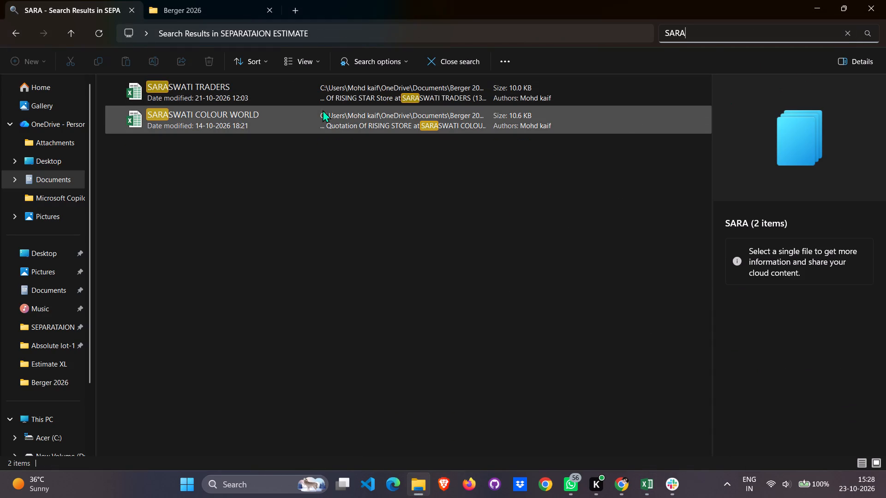
{"action": "double_click", "coordinate": [275, 127]}
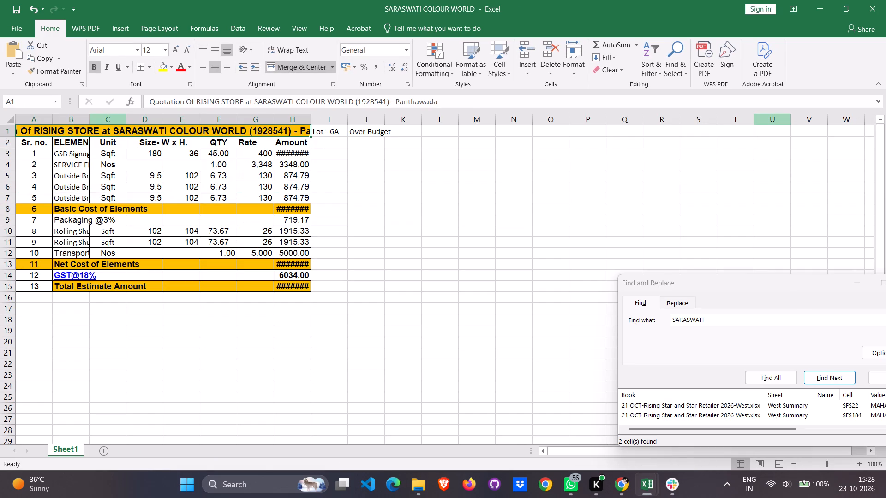
Widen the ELEMENT column of the SARASWATI COLOUR WORLD estimate to make its item names readable.
{"action": "left_click_drag", "start_coordinate": [89, 120], "coordinate": [160, 118]}
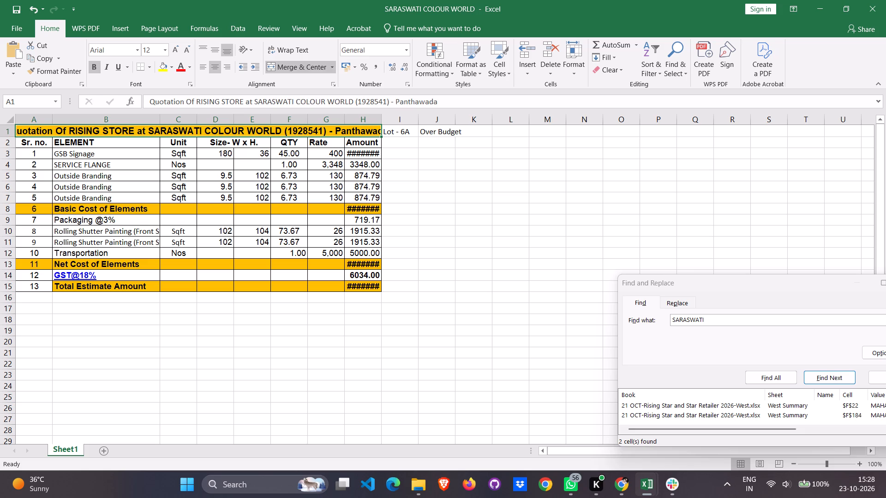
Select the whole GSB Signage row to check its size, quantity and rate.
{"action": "left_click", "coordinate": [9, 152]}
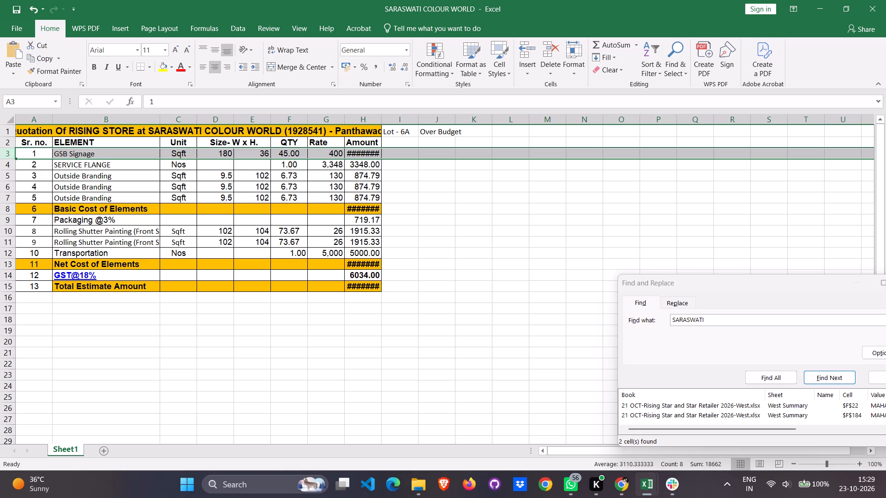
Select the QTY values of the three Outside Branding items to check their combined square footage.
{"action": "left_click", "coordinate": [291, 177]}
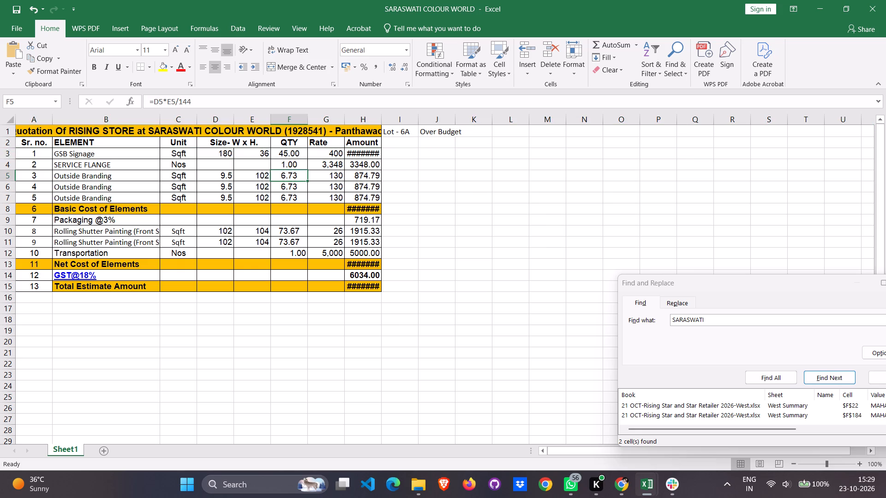
{"action": "key", "text": "shift+Down"}
{"action": "key", "text": "shift+Down"}
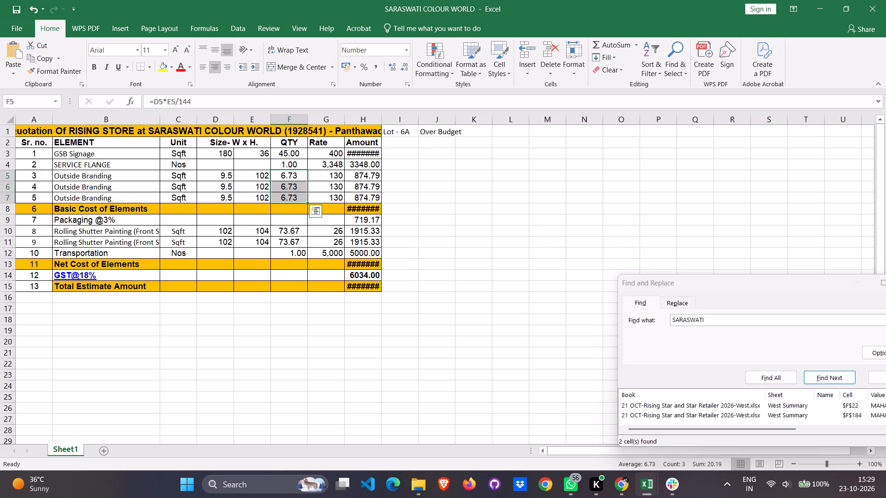
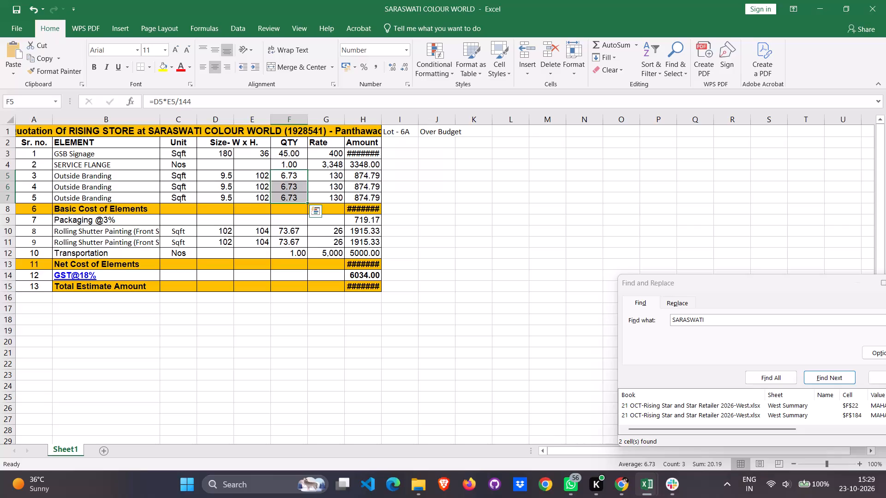
Select the QTY values of the two Rolling Shutter Painting items to check their combined square footage.
{"action": "left_click", "coordinate": [288, 232]}
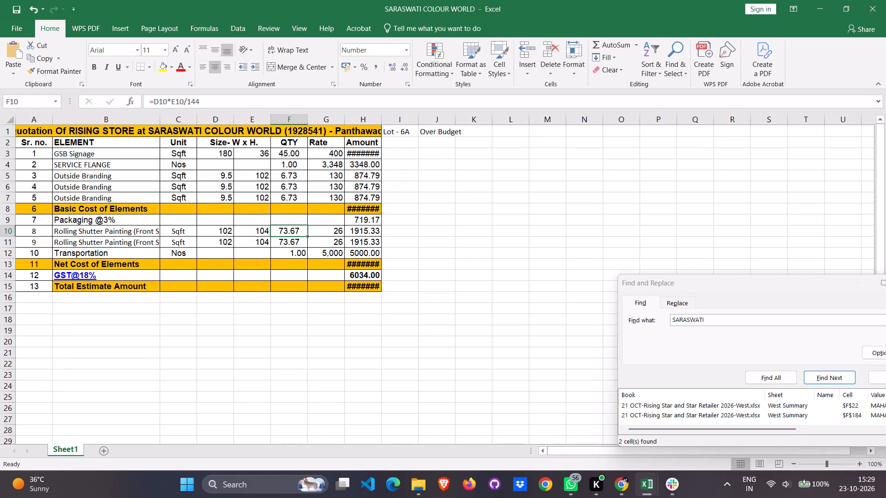
{"action": "key", "text": "shift+Down"}
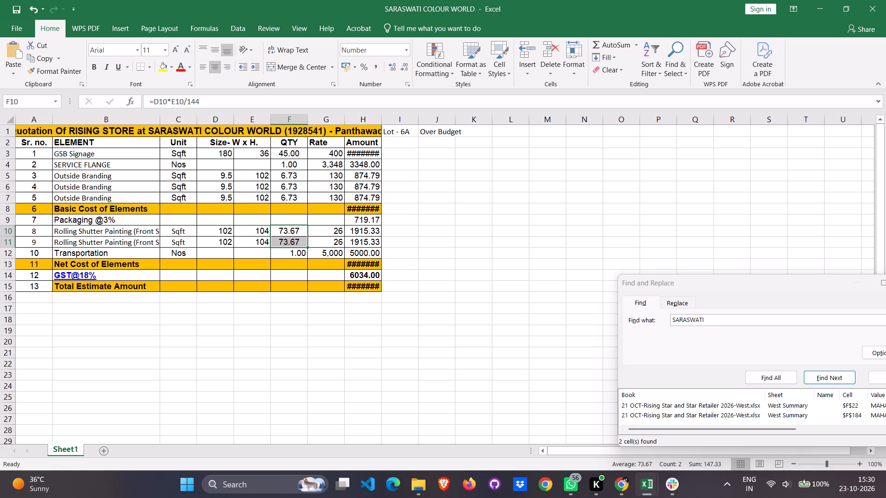
Close the SARASWATI COLOUR WORLD workbook, saving its changes.
{"action": "left_click", "coordinate": [882, 3]}
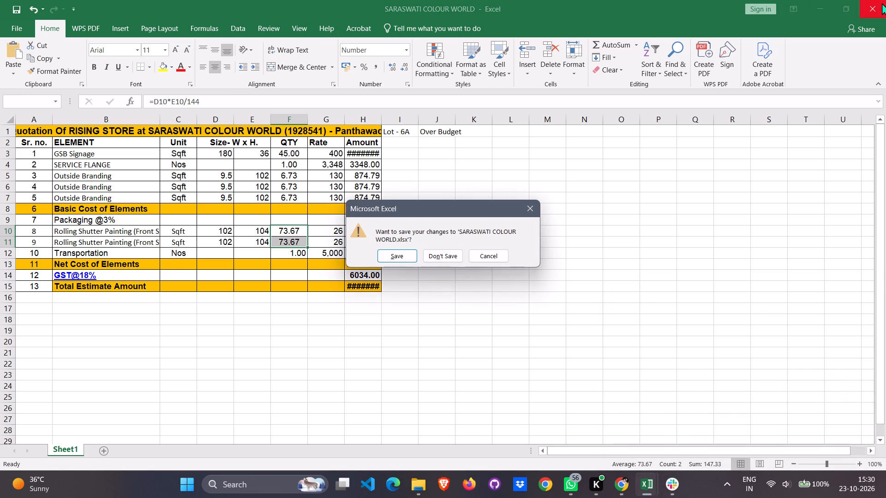
{"action": "left_click", "coordinate": [398, 252]}
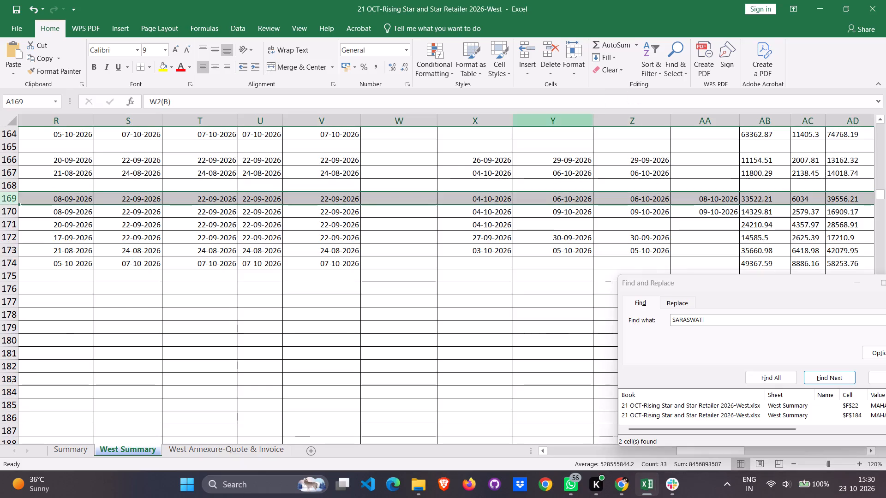
Search the retailer name column of the West Summary for KULDEVI and select the whole KULDEVI KRUPA ELECTRICALS SALES & SERVICE row.
{"action": "scroll", "coordinate": [455, 243], "scroll_direction": "right", "scroll_amount": 12}
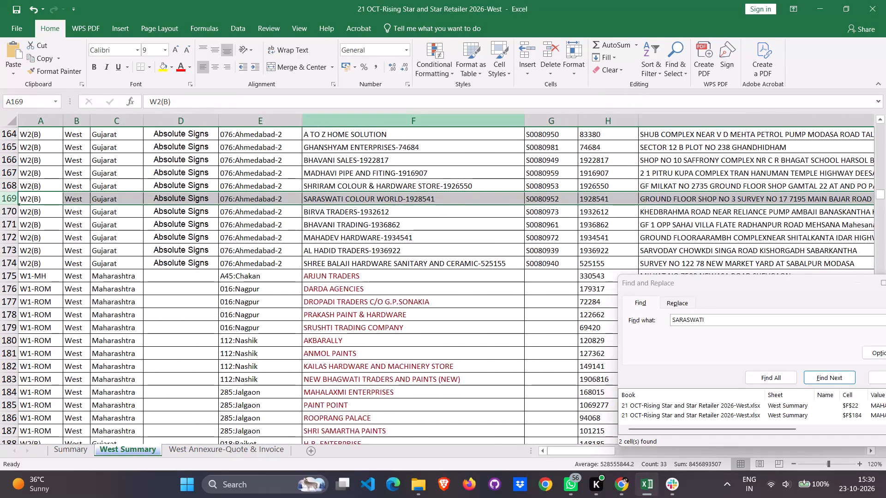
{"action": "left_click", "coordinate": [389, 119]}
{"action": "double_click", "coordinate": [714, 318]}
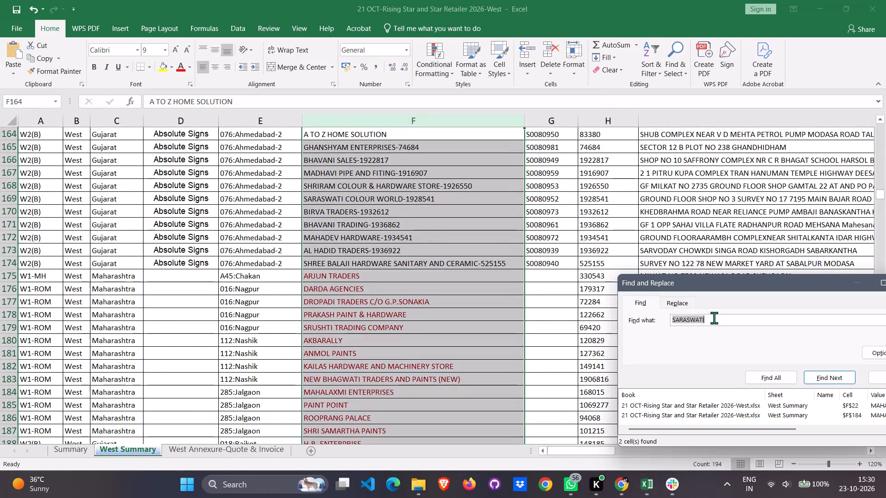
{"action": "type", "text": "KULDEVI"}
{"action": "key", "text": "Return"}
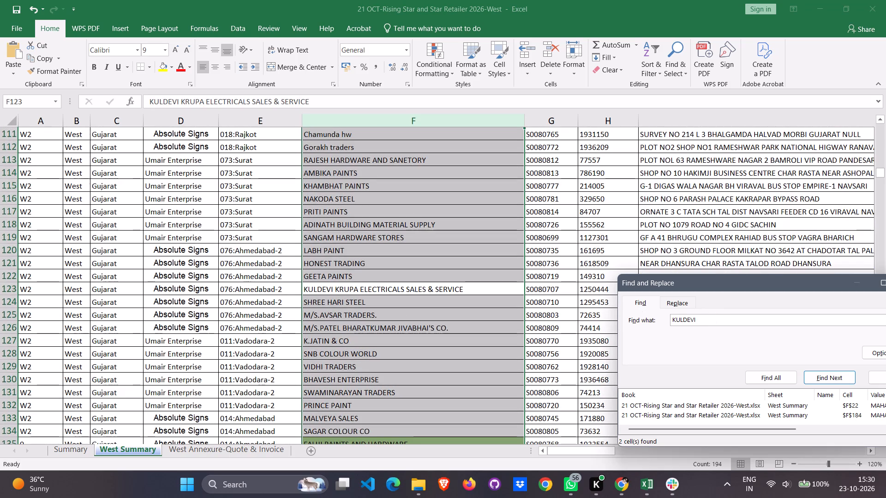
{"action": "left_click", "coordinate": [471, 292]}
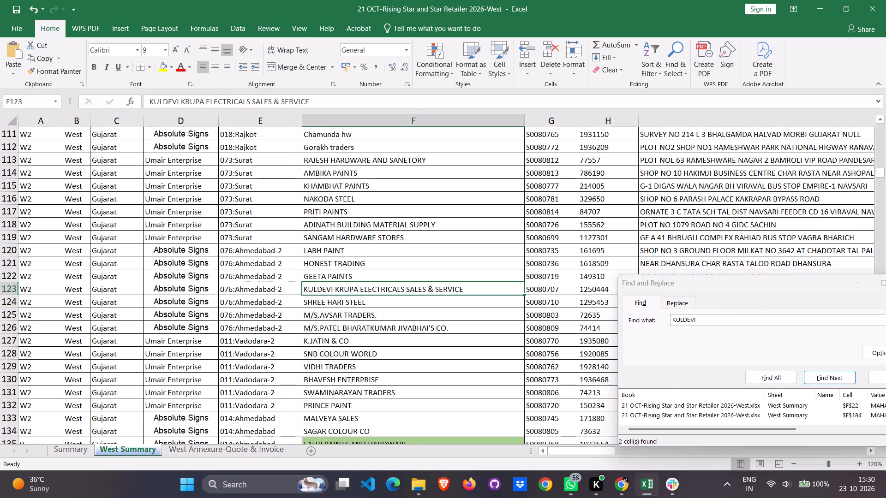
{"action": "left_click", "coordinate": [9, 288]}
Examine the selected KULDEVI KRUPA ELECTRICALS row across its address, date, amount, status and remark columns.
{"action": "scroll", "coordinate": [200, 350], "scroll_direction": "down", "scroll_amount": 2}
{"action": "scroll", "coordinate": [200, 350], "scroll_direction": "up", "scroll_amount": 3}
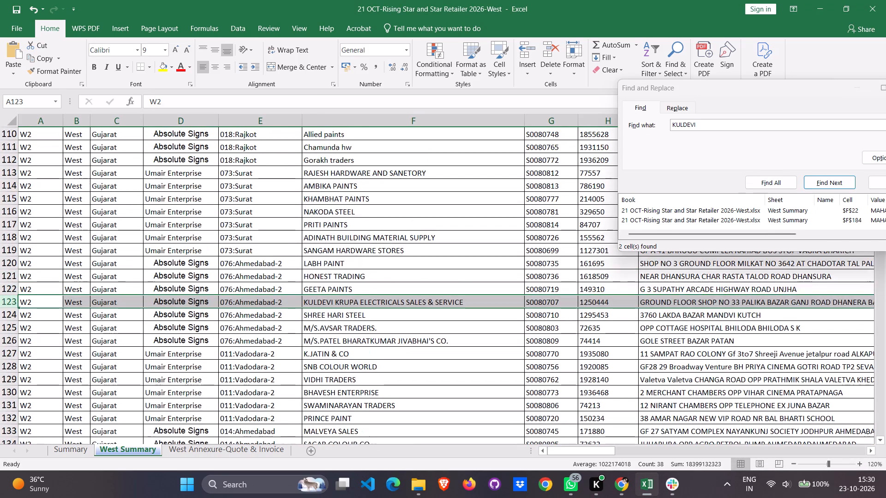
{"action": "scroll", "coordinate": [200, 350], "scroll_direction": "up", "scroll_amount": 2}
{"action": "scroll", "coordinate": [200, 350], "scroll_direction": "left", "scroll_amount": 5}
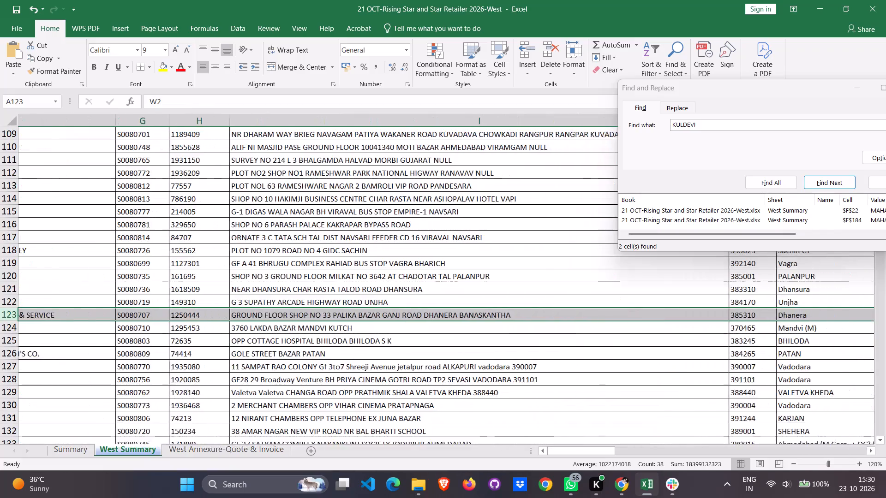
{"action": "scroll", "coordinate": [200, 350], "scroll_direction": "left", "scroll_amount": 2}
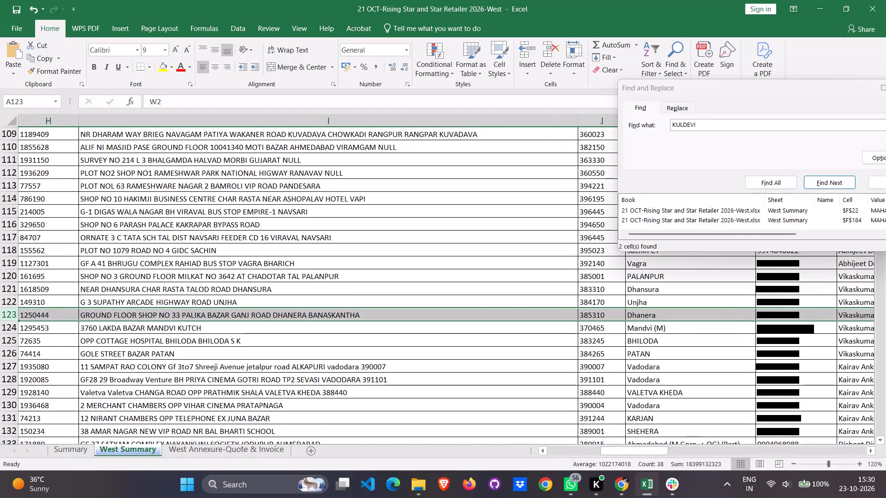
{"action": "scroll", "coordinate": [200, 350], "scroll_direction": "left", "scroll_amount": 6}
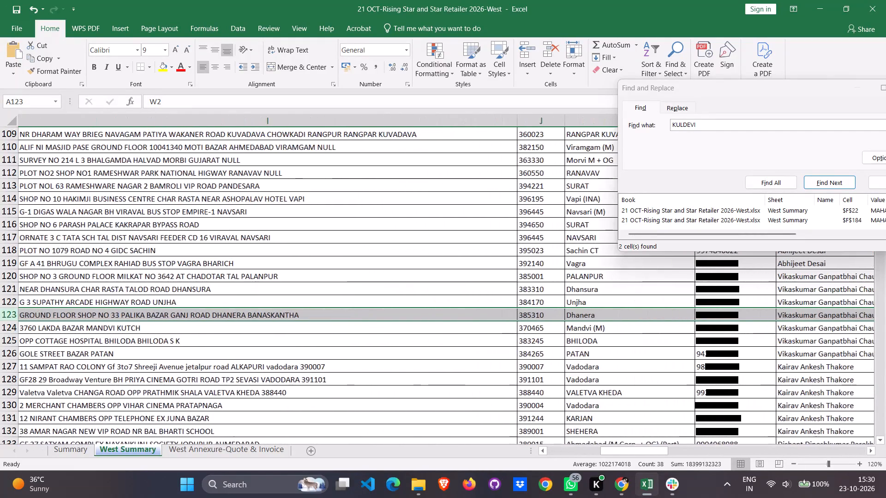
{"action": "left_click_drag", "start_coordinate": [731, 88], "coordinate": [329, 144]}
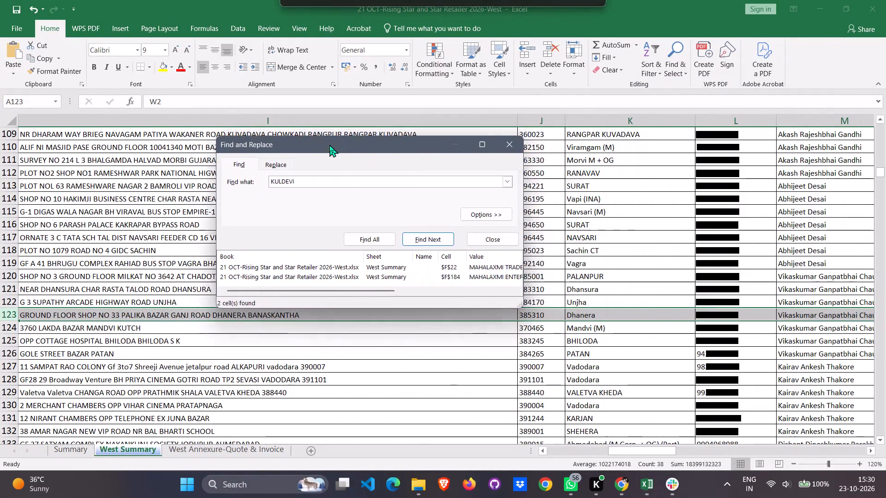
{"action": "left_click_drag", "start_coordinate": [329, 144], "coordinate": [132, 147]}
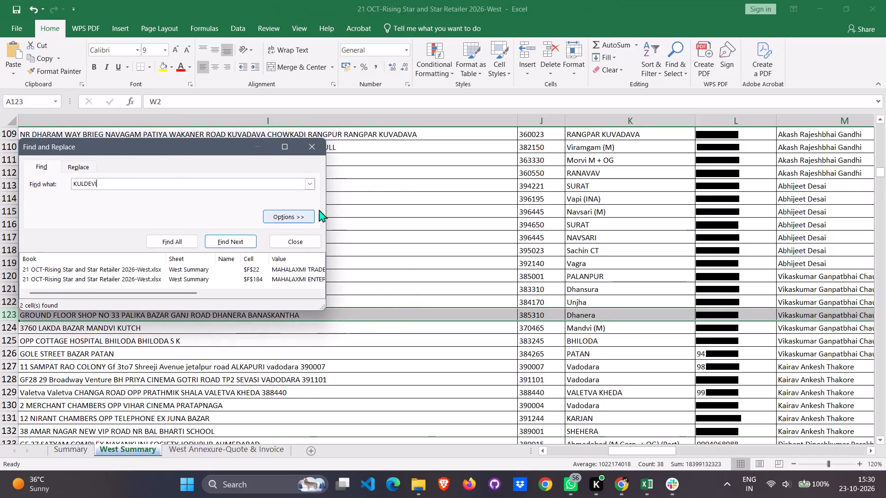
{"action": "scroll", "coordinate": [376, 221], "scroll_direction": "left", "scroll_amount": 4}
{"action": "scroll", "coordinate": [443, 253], "scroll_direction": "left", "scroll_amount": 8}
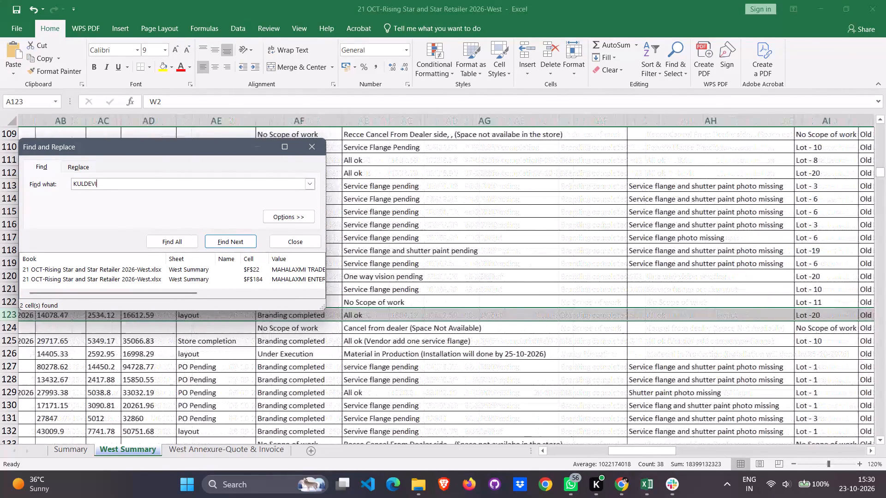
{"action": "scroll", "coordinate": [443, 253], "scroll_direction": "right", "scroll_amount": 11}
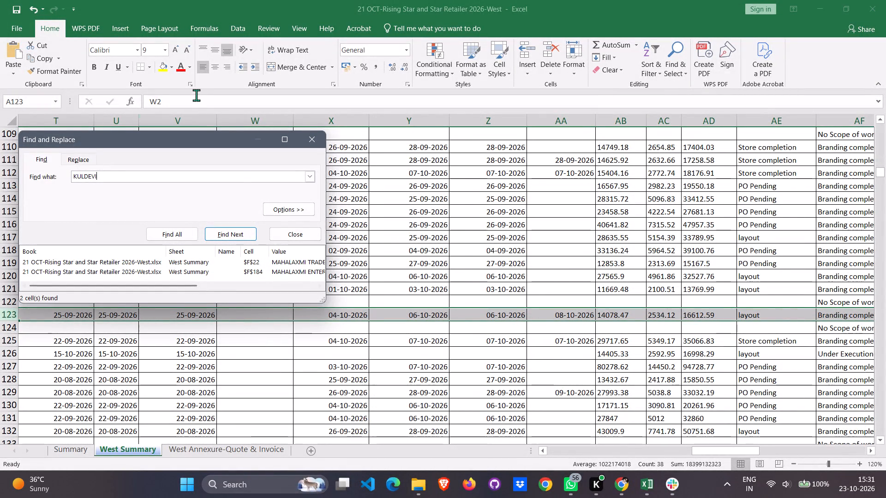
Shrink the Find and Replace dialog to hide its results list and move it clear of the selected row.
{"action": "left_click_drag", "start_coordinate": [180, 304], "coordinate": [188, 257]}
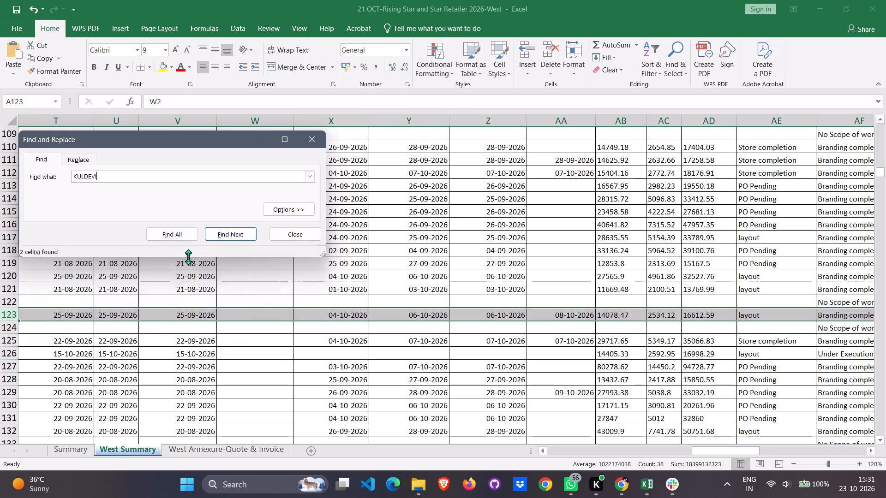
{"action": "left_click_drag", "start_coordinate": [188, 257], "coordinate": [190, 251]}
{"action": "left_click_drag", "start_coordinate": [163, 137], "coordinate": [548, 188]}
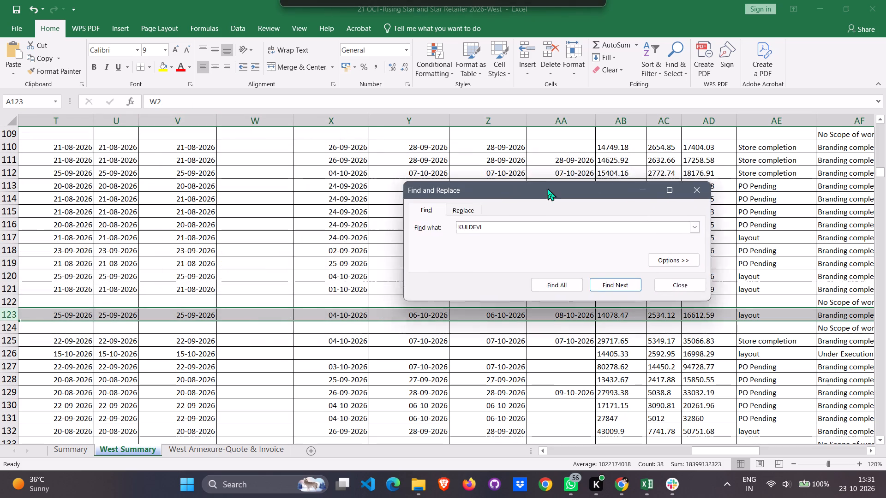
{"action": "left_click_drag", "start_coordinate": [548, 188], "coordinate": [720, 172]}
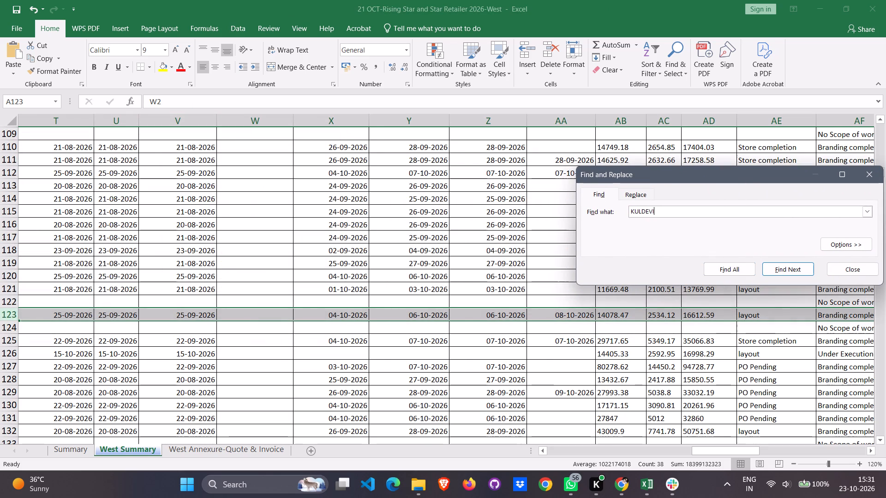
Switch to File Explorer, search the SEPARATAION ESTIMATE folder for KULDEV, and open the KULDEVI KRUPA ELECTRICALS SALES & SERVICE workbook.
{"action": "left_click", "coordinate": [421, 489]}
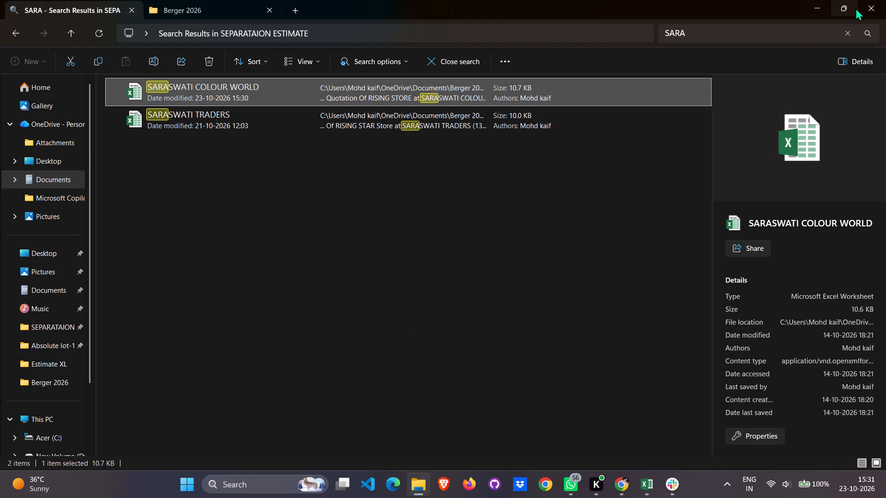
{"action": "left_click", "coordinate": [846, 30]}
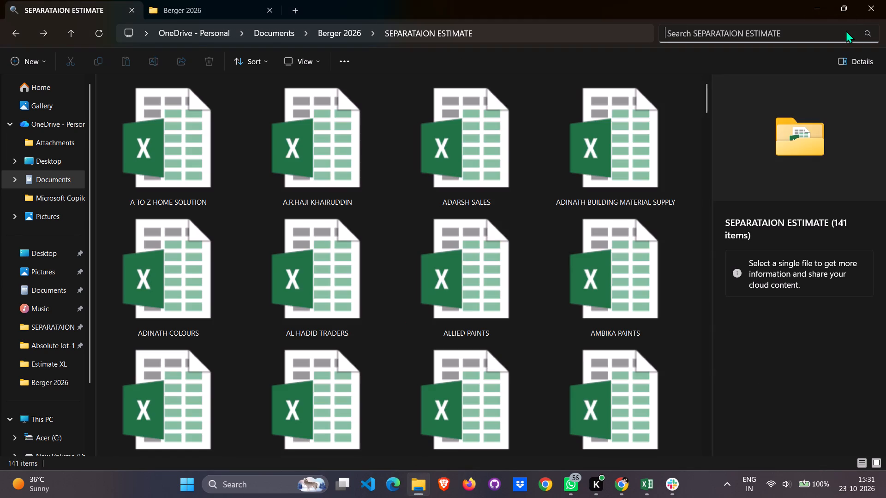
{"action": "type", "text": "KULDEV"}
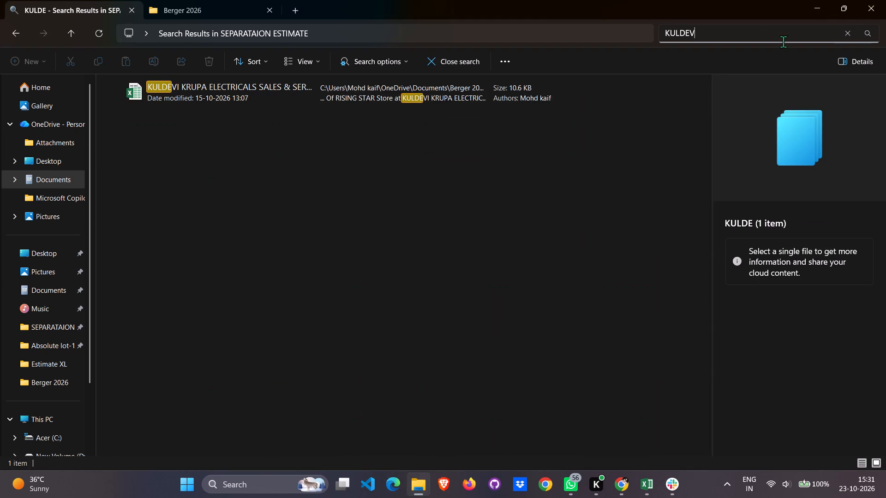
{"action": "double_click", "coordinate": [304, 90]}
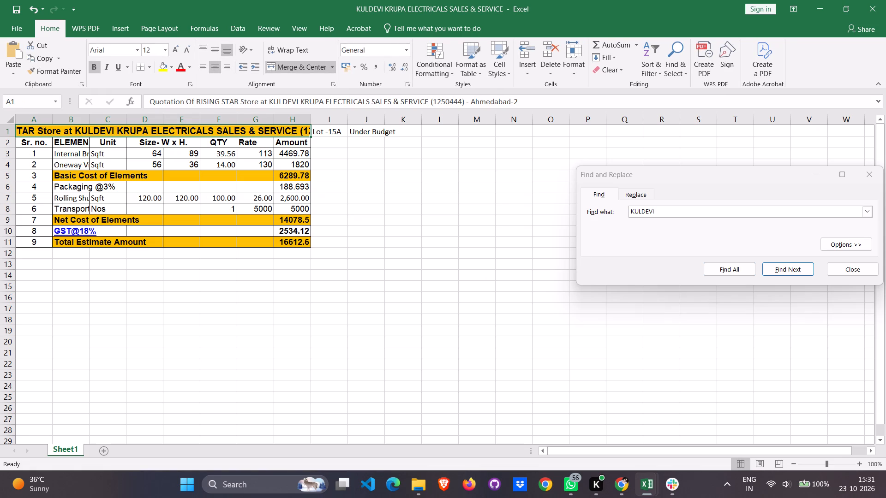
Widen the ELEMENT column of the KULDEVI KRUPA ELECTRICALS estimate until its full item names are readable.
{"action": "left_click_drag", "start_coordinate": [88, 118], "coordinate": [134, 115]}
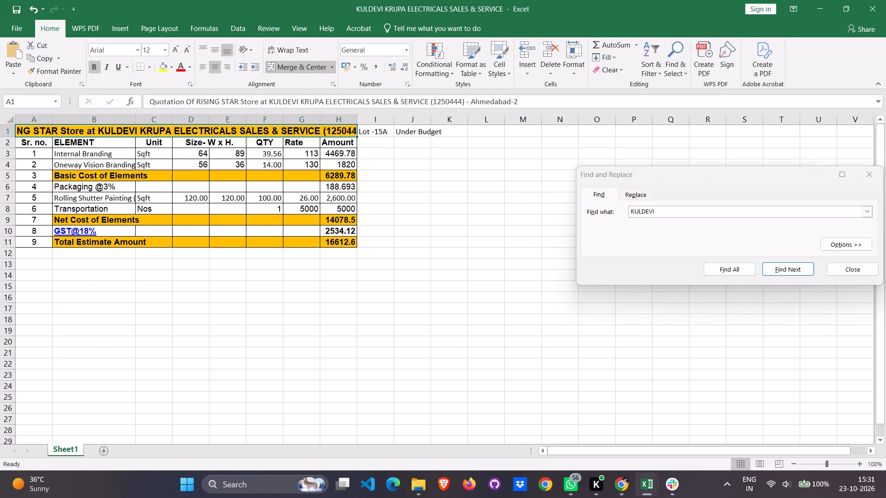
{"action": "left_click_drag", "start_coordinate": [134, 115], "coordinate": [180, 118]}
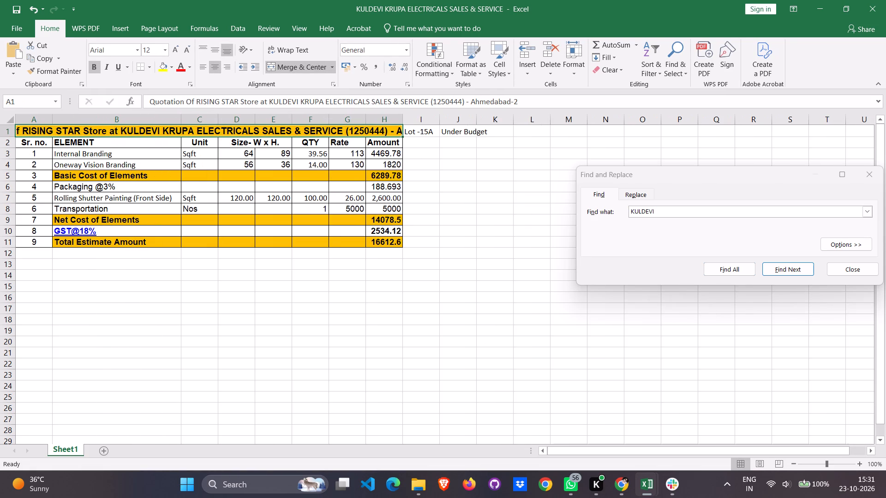
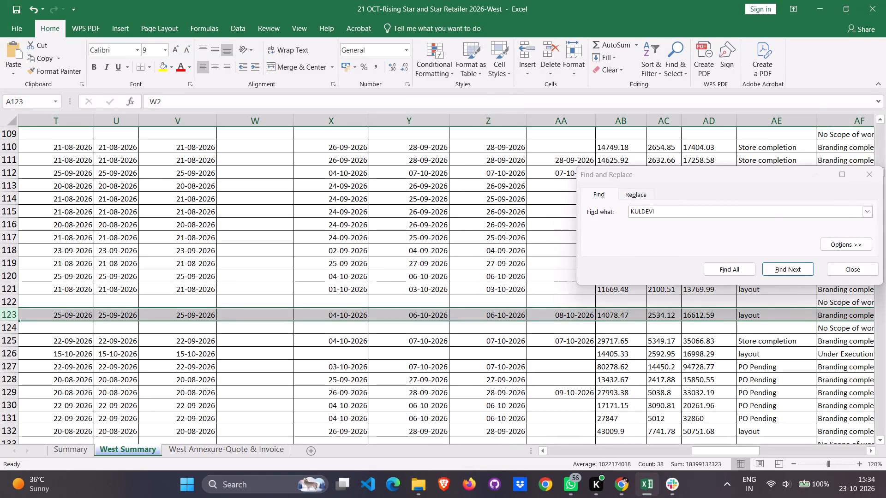
Search the retailer name column of the West Summary for AVSAR and select the M/S.AVSAR TRADERS. cell.
{"action": "scroll", "coordinate": [431, 239], "scroll_direction": "right", "scroll_amount": 16}
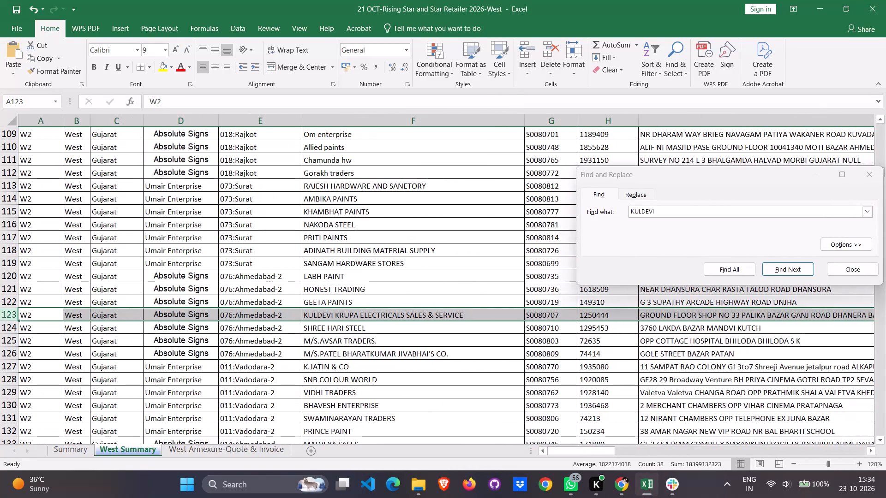
{"action": "left_click", "coordinate": [446, 125]}
{"action": "left_click", "coordinate": [673, 215]}
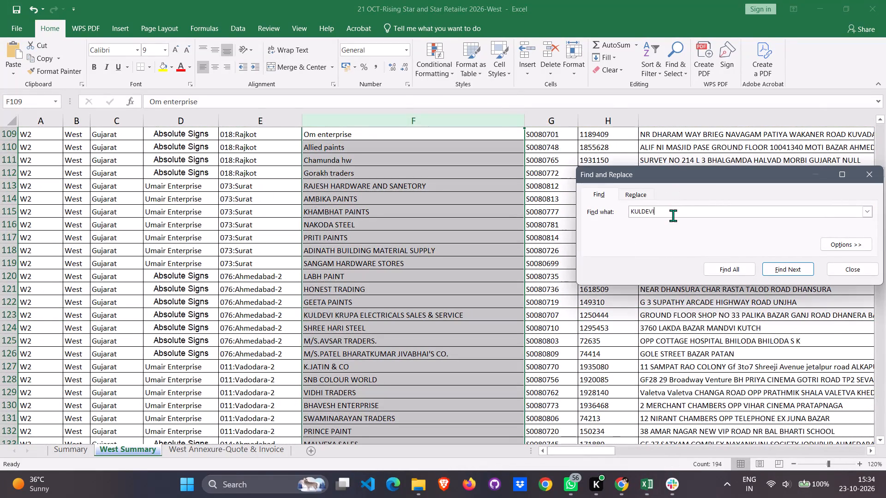
{"action": "key", "text": "BackSpace"}
{"action": "key", "text": "BackSpace"}
{"action": "key", "text": "BackSpace"}
{"action": "key", "text": "BackSpace"}
{"action": "key", "text": "BackSpace"}
{"action": "key", "text": "BackSpace"}
{"action": "key", "text": "BackSpace"}
{"action": "key", "text": "BackSpace"}
{"action": "key", "text": "BackSpace"}
{"action": "key", "text": "BackSpace"}
{"action": "key", "text": "BackSpace"}
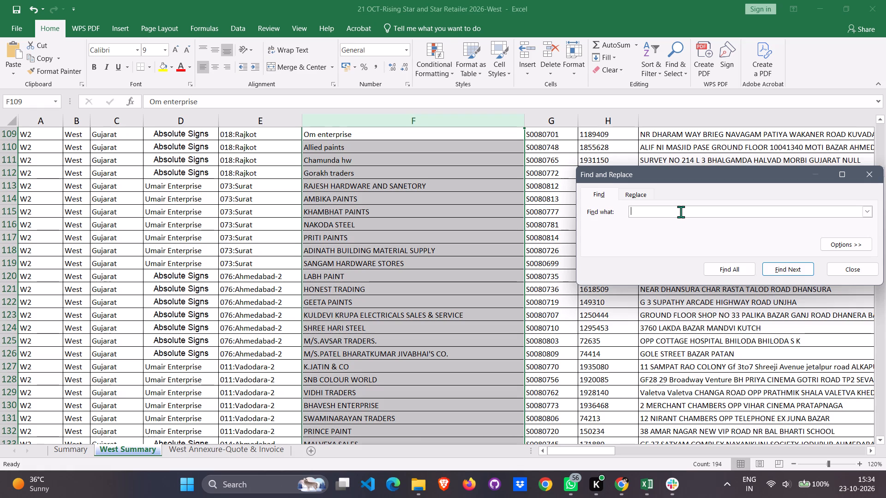
{"action": "type", "text": "AVSAR"}
{"action": "left_click", "coordinate": [789, 268]}
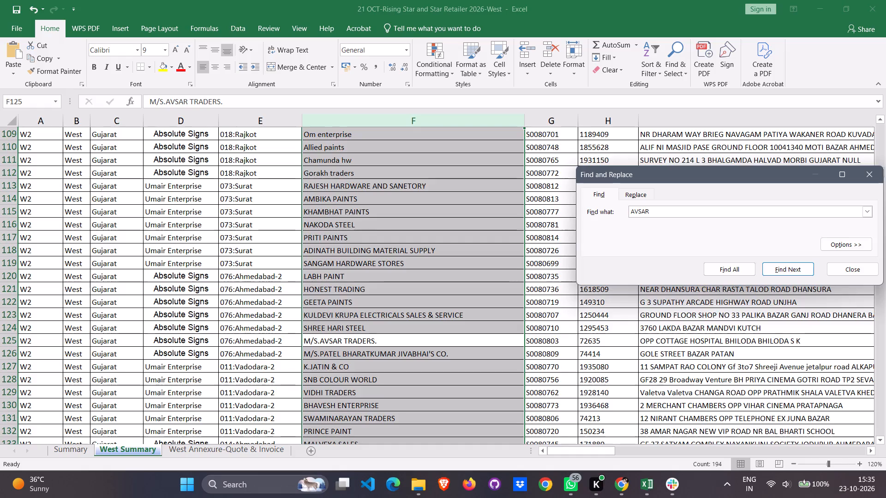
{"action": "left_click", "coordinate": [373, 340]}
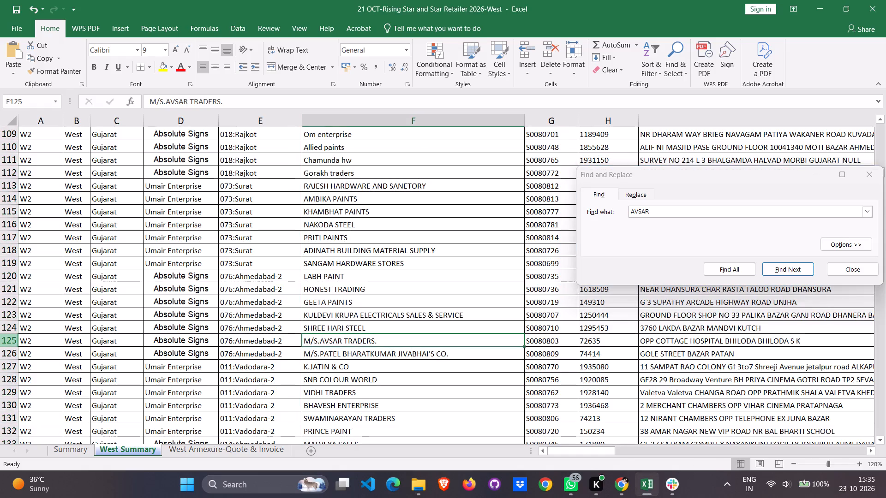
Select the entire M/S.AVSAR TRADERS. row and examine its address, date, amount and status columns.
{"action": "left_click", "coordinate": [10, 340]}
{"action": "scroll", "coordinate": [162, 367], "scroll_direction": "left", "scroll_amount": 6}
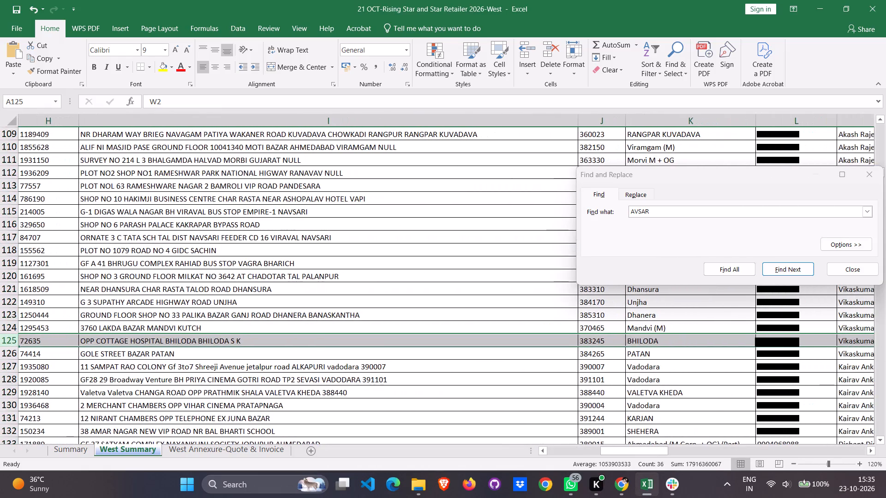
{"action": "scroll", "coordinate": [182, 368], "scroll_direction": "left", "scroll_amount": 8}
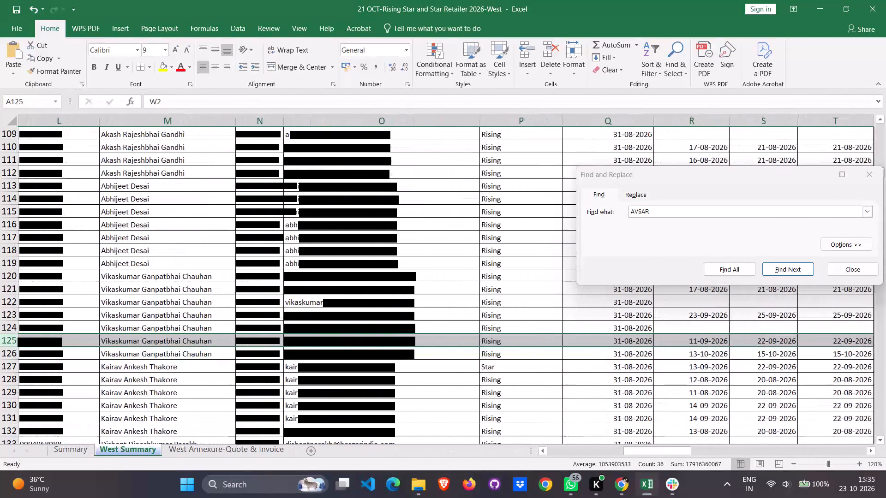
{"action": "scroll", "coordinate": [182, 368], "scroll_direction": "left", "scroll_amount": 12}
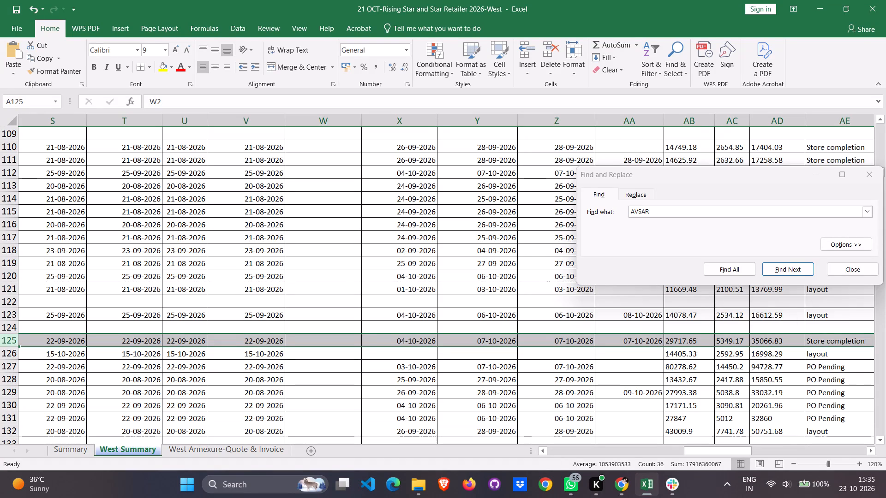
Switch to File Explorer, search the SEPARATAION ESTIMATE folder for AVSAR, and open the AVSAR TRADERS workbook.
{"action": "left_click", "coordinate": [423, 483]}
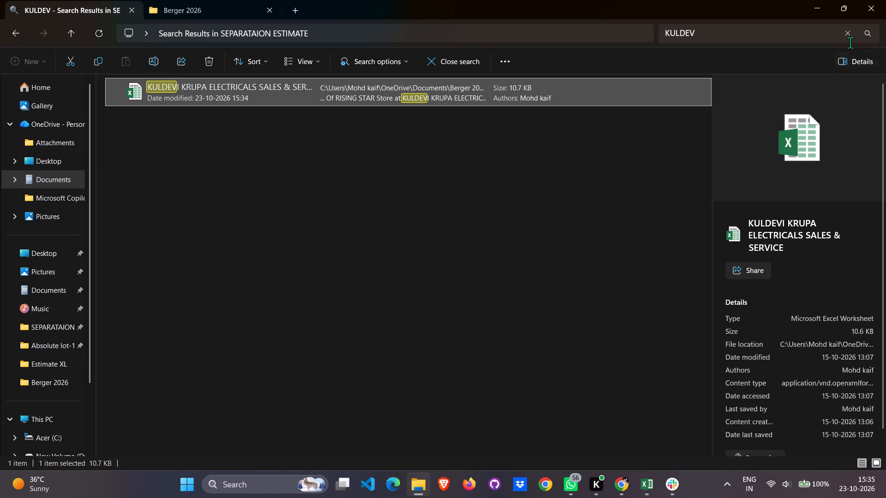
{"action": "left_click", "coordinate": [850, 36]}
{"action": "type", "text": "AVSAR"}
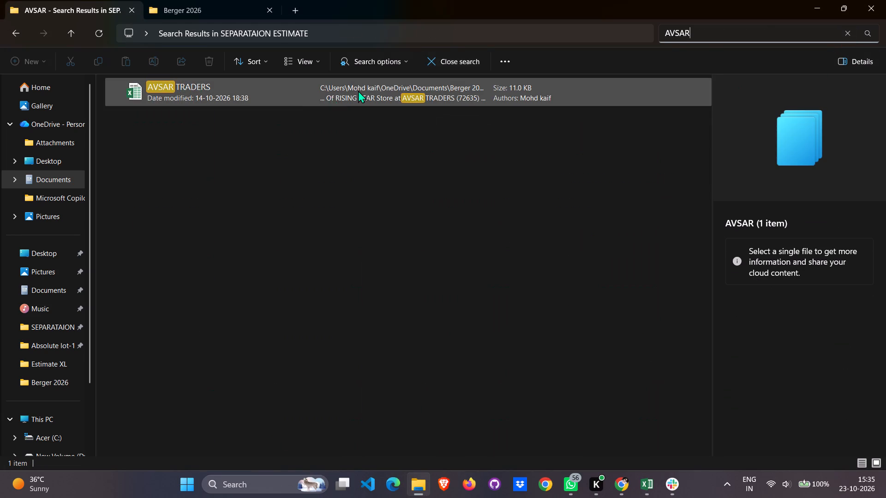
{"action": "double_click", "coordinate": [264, 84]}
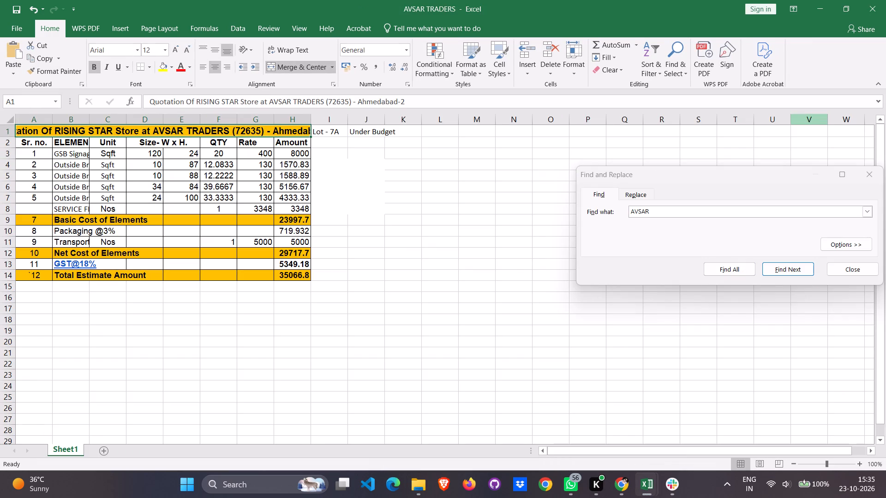
Widen the ELEMENT column of the AVSAR TRADERS estimate until its full item names are readable.
{"action": "left_click_drag", "start_coordinate": [90, 118], "coordinate": [142, 119]}
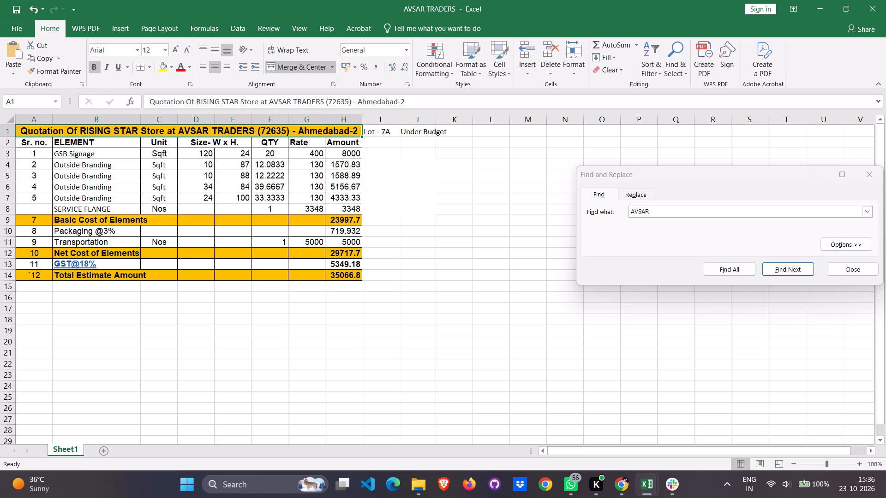
Select the QTY cells of the four Outside Branding rows to check their combined square footage.
{"action": "left_click", "coordinate": [271, 165]}
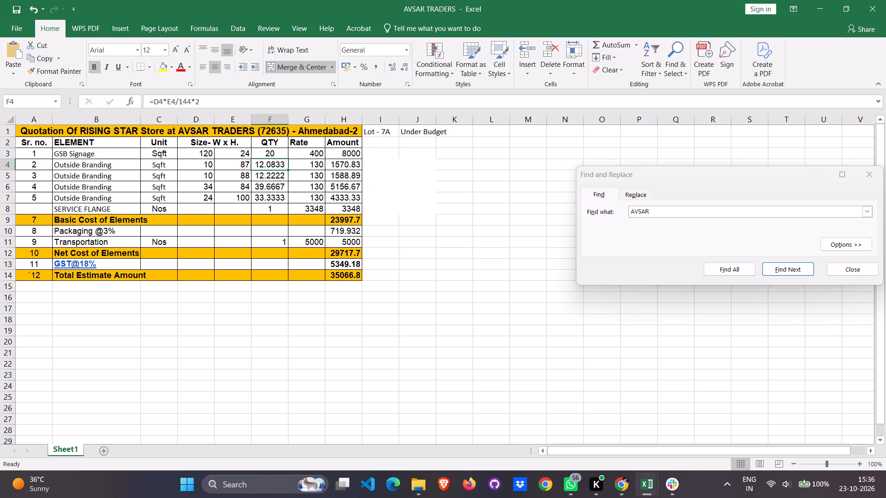
{"action": "key", "text": "shift+Down"}
{"action": "key", "text": "shift+Down"}
{"action": "key", "text": "shift+Down"}
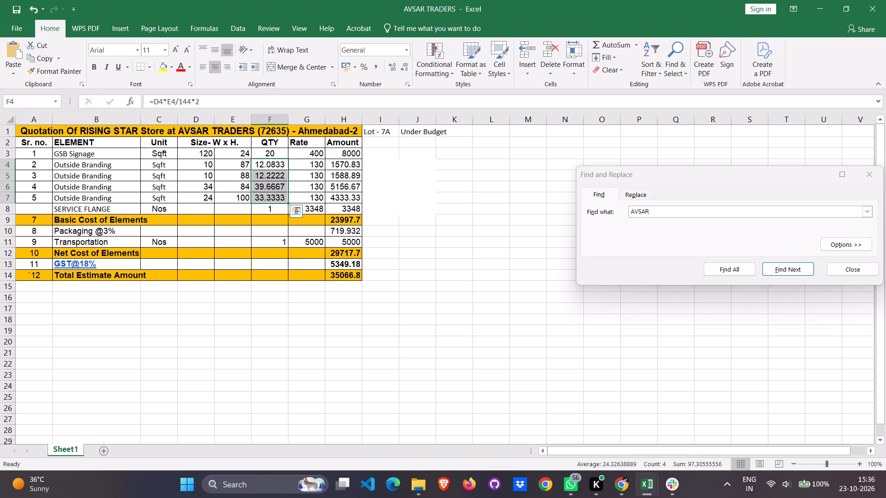
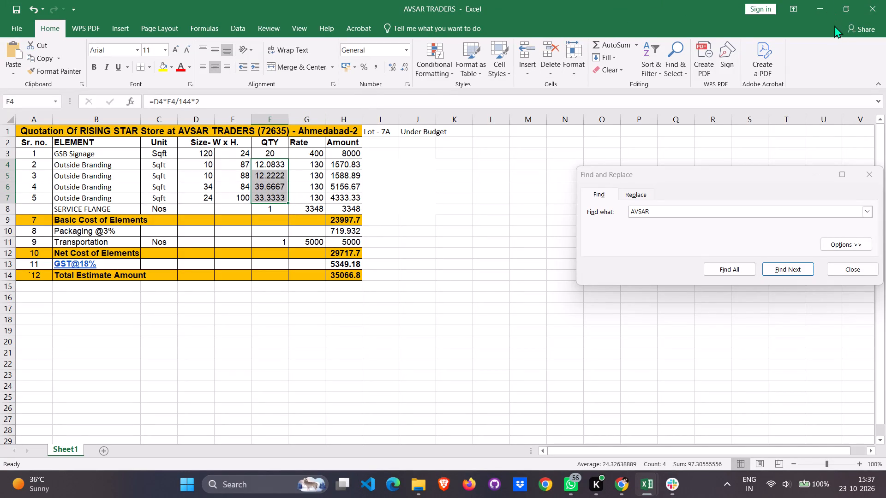
Close the AVSAR TRADERS estimate workbook, saving its changes.
{"action": "left_click", "coordinate": [877, 5]}
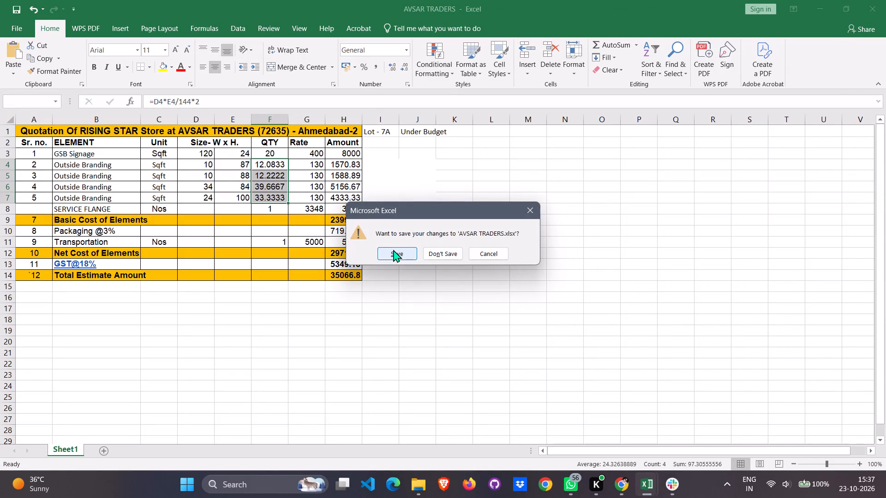
{"action": "left_click", "coordinate": [393, 249]}
Search the retailer name column of the West Summary for PATEL and list all matches.
{"action": "scroll", "coordinate": [384, 234], "scroll_direction": "right", "scroll_amount": 20}
{"action": "scroll", "coordinate": [384, 234], "scroll_direction": "right", "scroll_amount": 4}
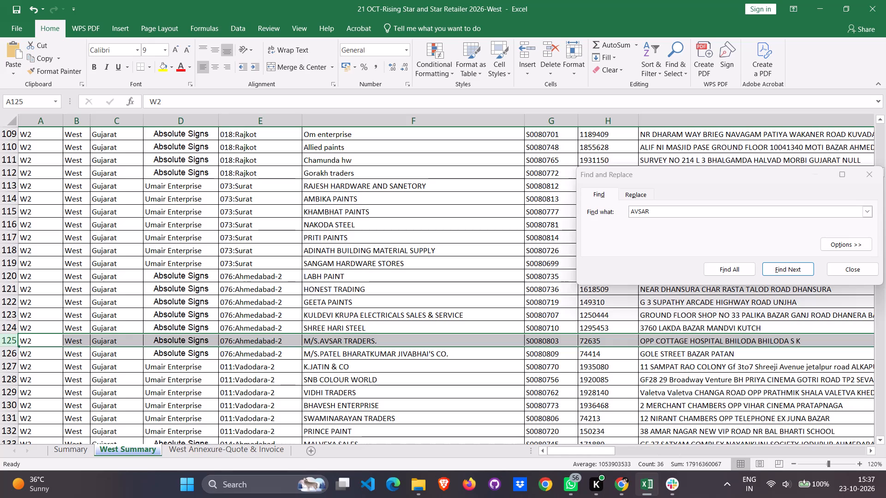
{"action": "scroll", "coordinate": [384, 209], "scroll_direction": "up", "scroll_amount": 8}
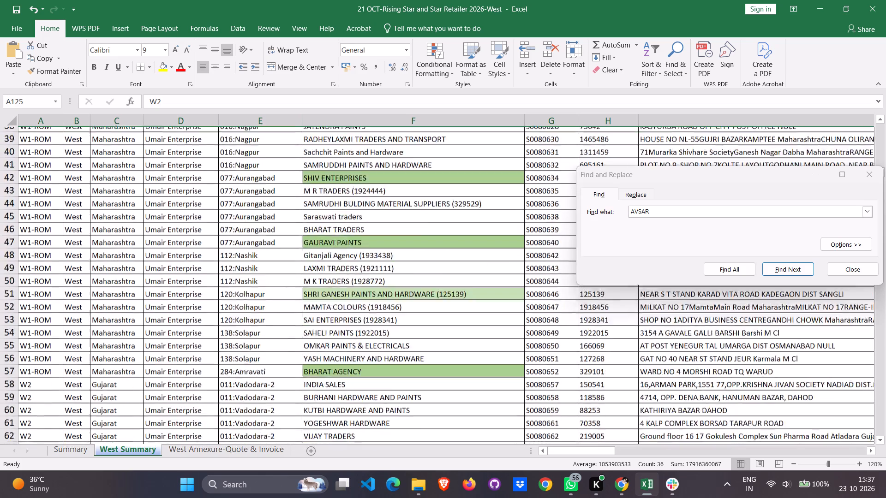
{"action": "left_click", "coordinate": [403, 127]}
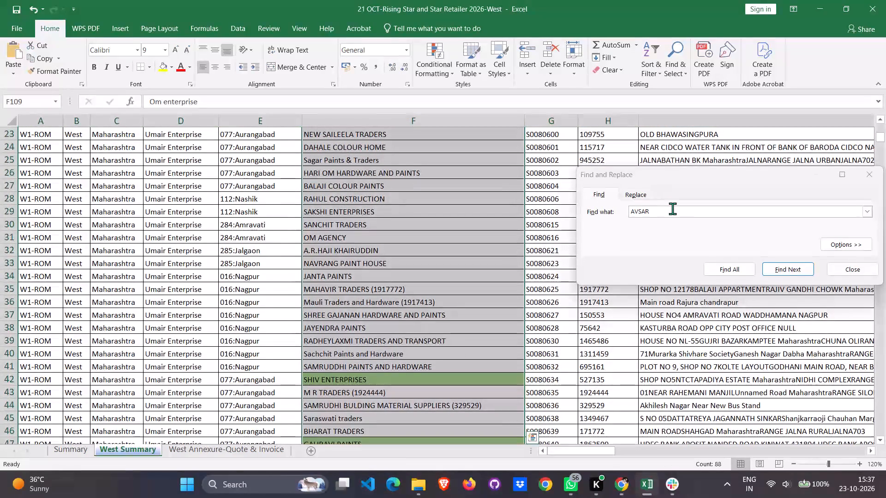
{"action": "left_click", "coordinate": [672, 209]}
{"action": "key", "text": "BackSpace"}
{"action": "key", "text": "BackSpace"}
{"action": "key", "text": "BackSpace"}
{"action": "key", "text": "BackSpace"}
{"action": "key", "text": "BackSpace"}
{"action": "key", "text": "BackSpace"}
{"action": "key", "text": "BackSpace"}
{"action": "key", "text": "BackSpace"}
{"action": "key", "text": "BackSpace"}
{"action": "key", "text": "BackSpace"}
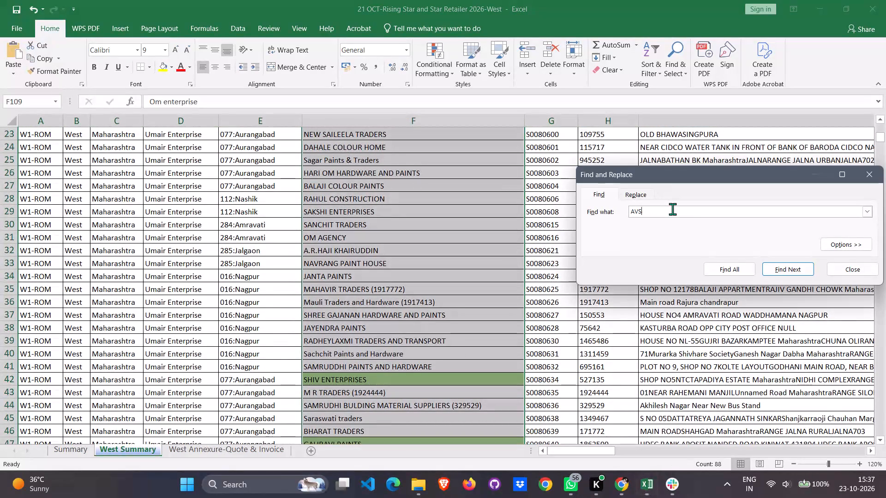
{"action": "type", "text": "PATEL"}
{"action": "key", "text": "Return"}
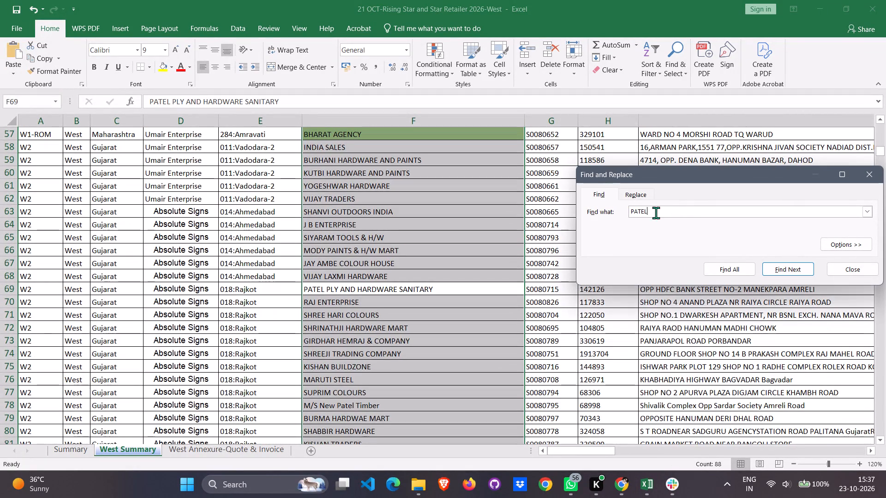
{"action": "left_click", "coordinate": [739, 268]}
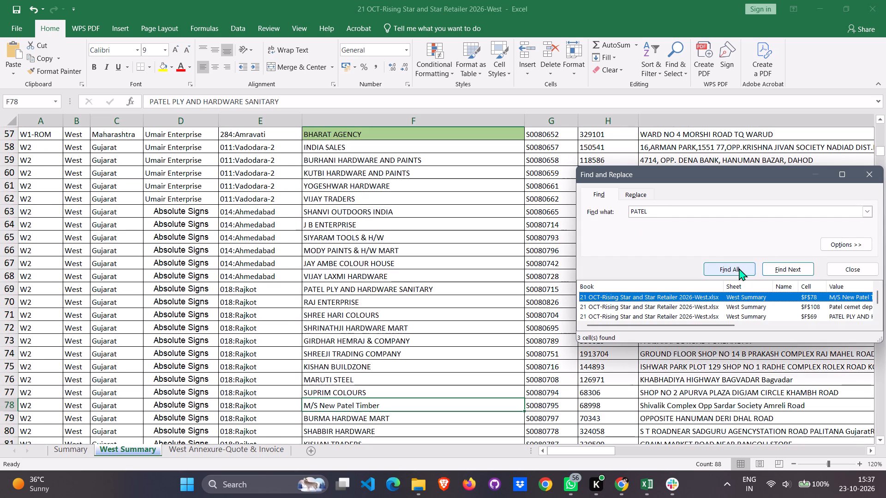
{"action": "left_click", "coordinate": [739, 268]}
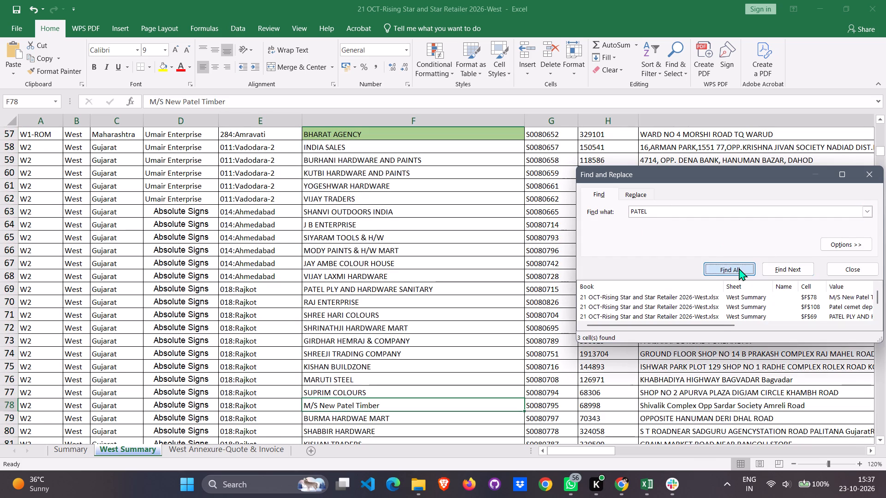
{"action": "left_click", "coordinate": [739, 268]}
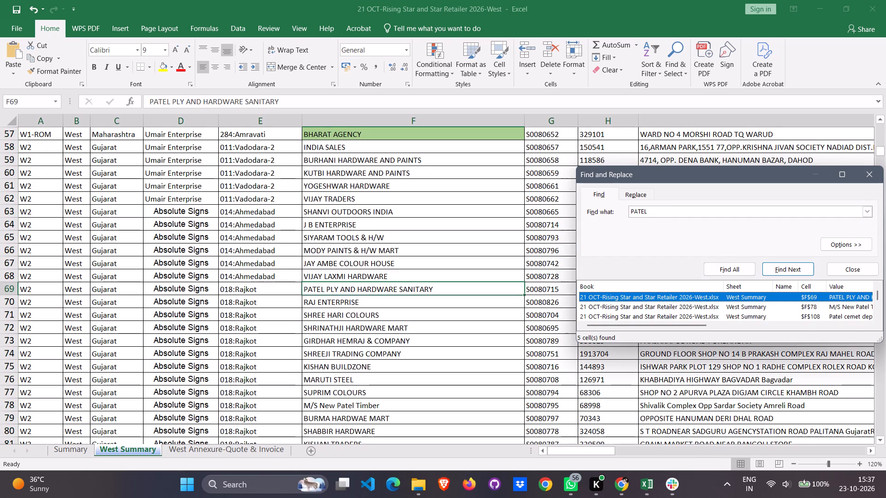
Reselect the retailer name column, list all PATEL matches again and go through them one by one.
{"action": "left_click", "coordinate": [488, 120]}
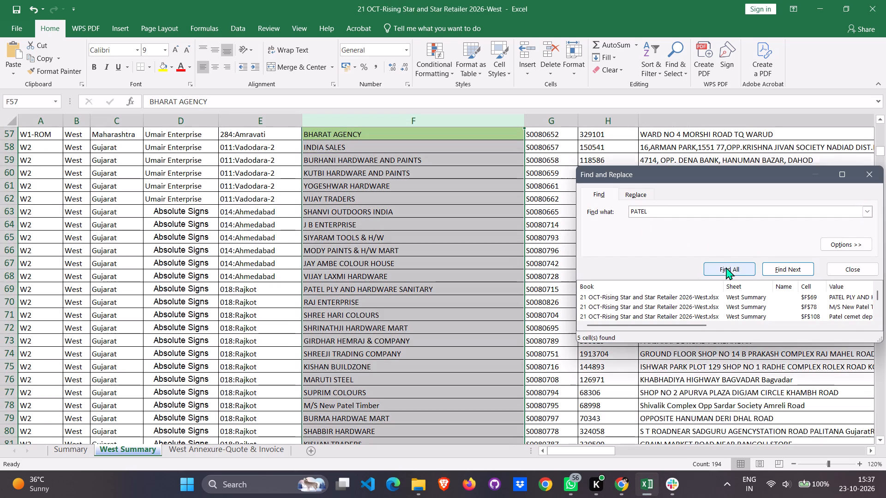
{"action": "left_click", "coordinate": [726, 267]}
{"action": "double_click", "coordinate": [726, 267]}
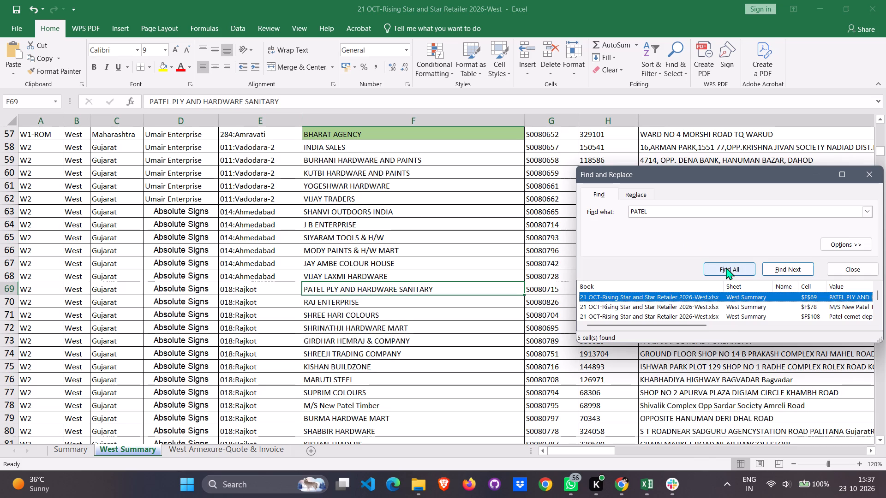
{"action": "left_click", "coordinate": [726, 267]}
{"action": "left_click", "coordinate": [808, 268]}
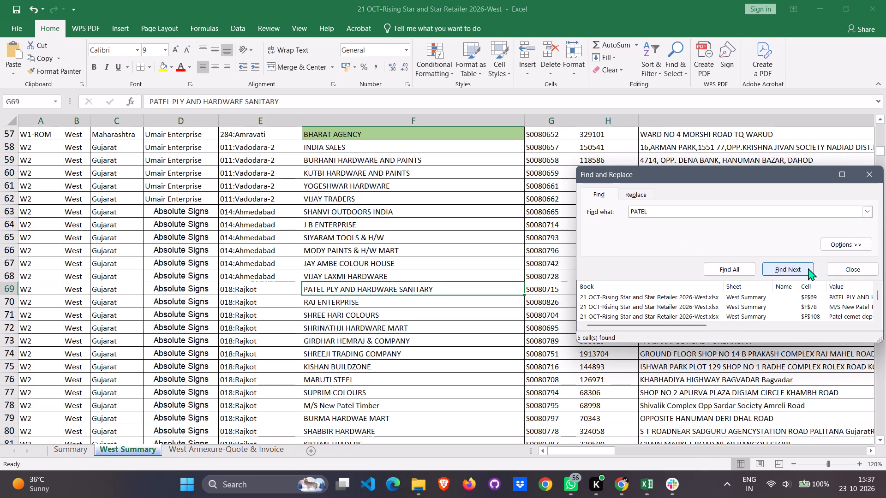
{"action": "left_click", "coordinate": [808, 267]}
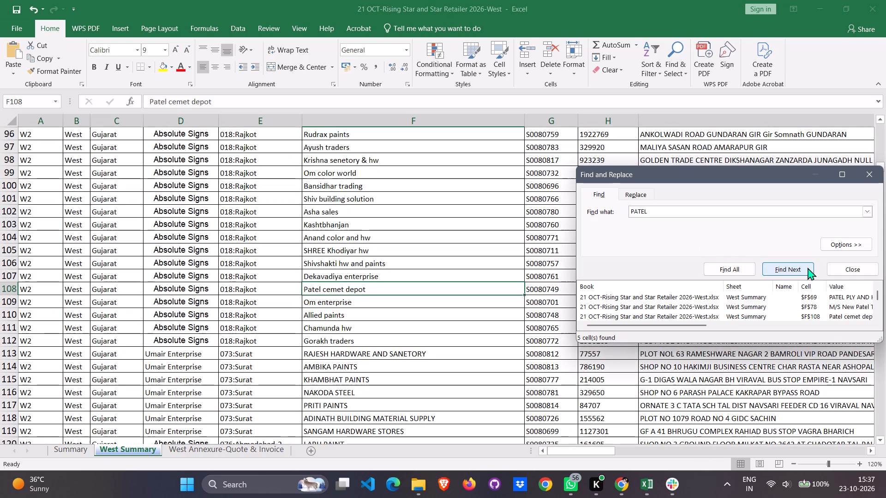
{"action": "left_click", "coordinate": [808, 267]}
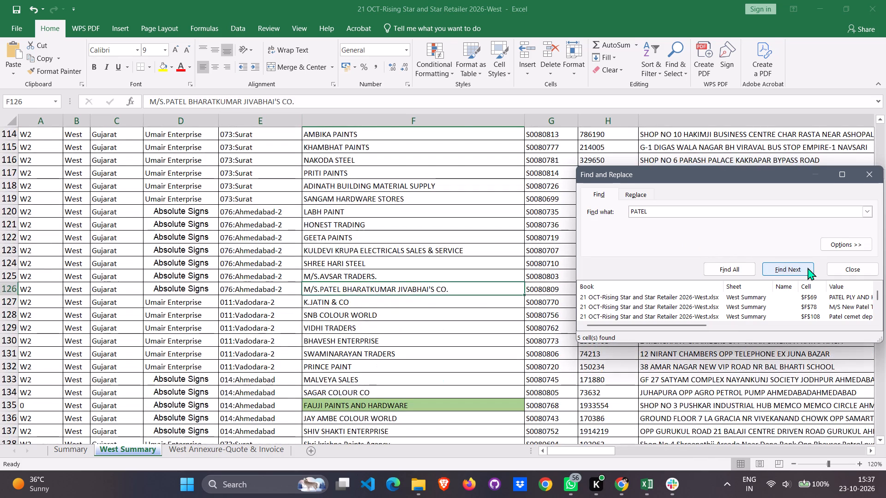
{"action": "left_click", "coordinate": [808, 267]}
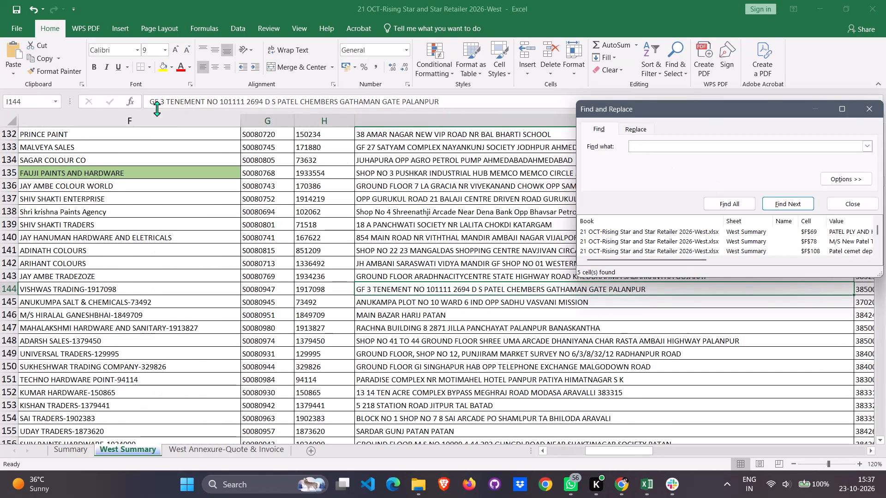
Limit the PATEL search to the retailer name column again and cycle through the matching retailers.
{"action": "left_click", "coordinate": [160, 124]}
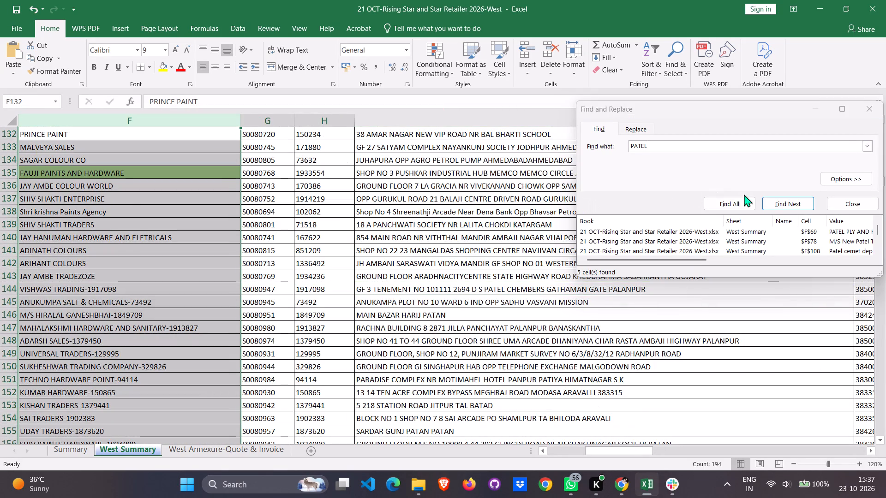
{"action": "left_click", "coordinate": [777, 204]}
{"action": "left_click", "coordinate": [777, 204]}
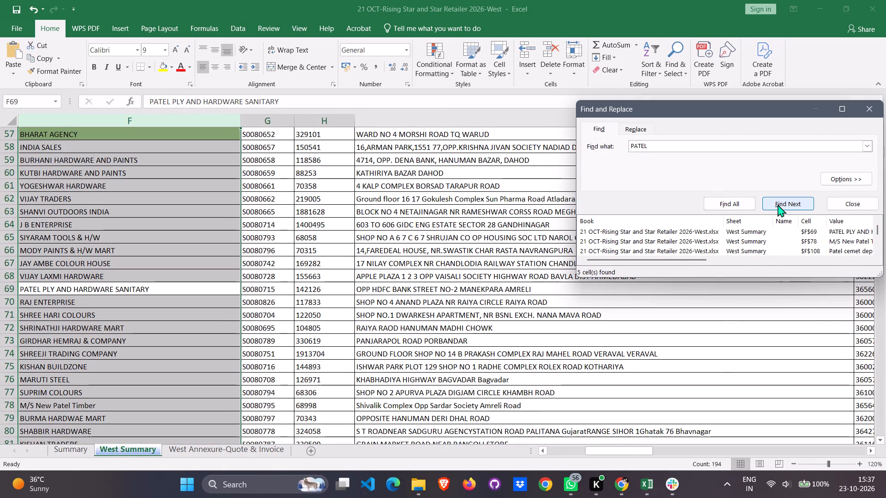
{"action": "left_click", "coordinate": [778, 204]}
{"action": "left_click", "coordinate": [778, 204]}
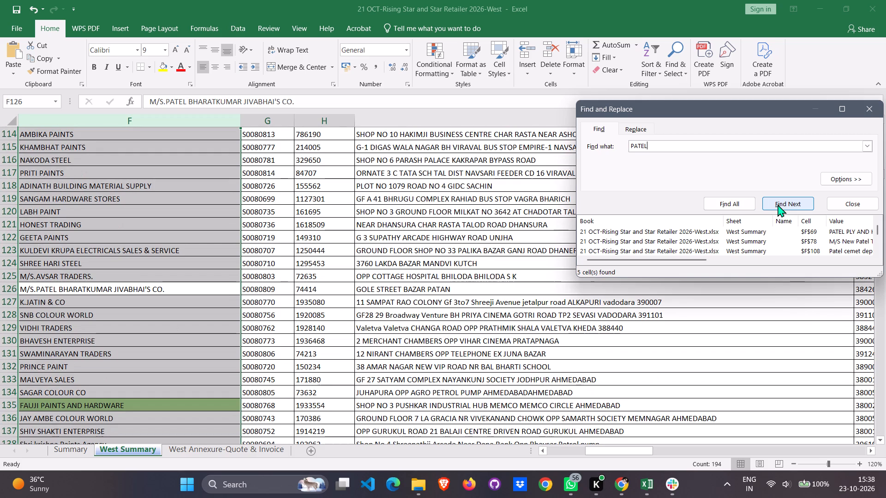
{"action": "left_click", "coordinate": [778, 204]}
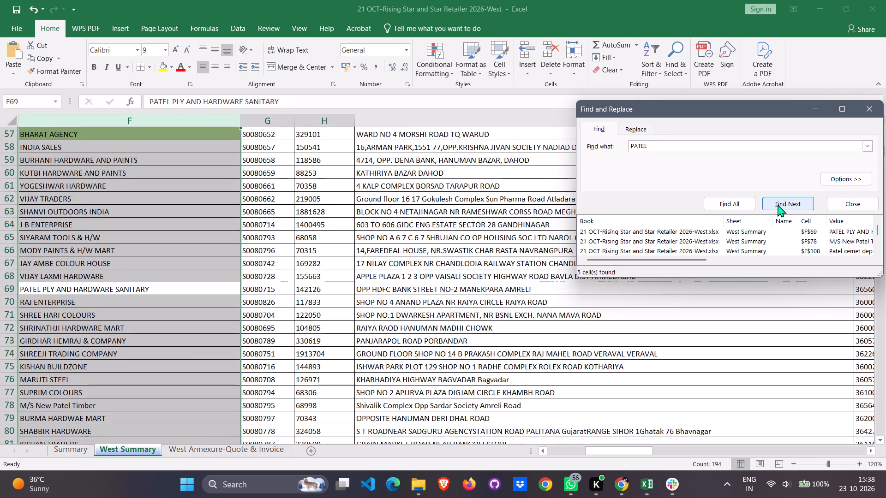
{"action": "left_click", "coordinate": [778, 204]}
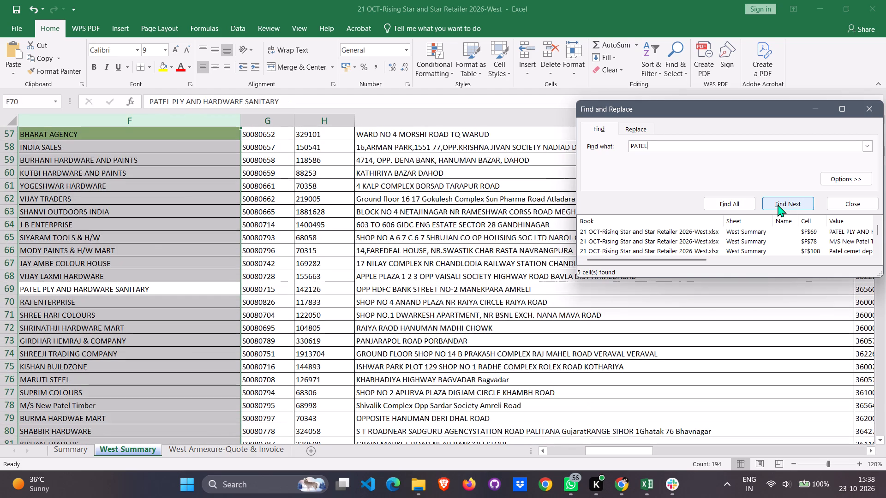
{"action": "left_click", "coordinate": [778, 204]}
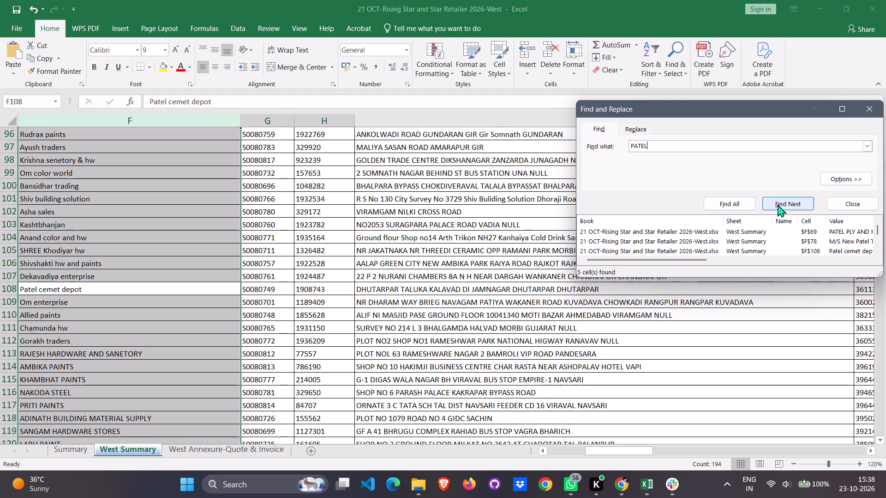
{"action": "left_click", "coordinate": [778, 204]}
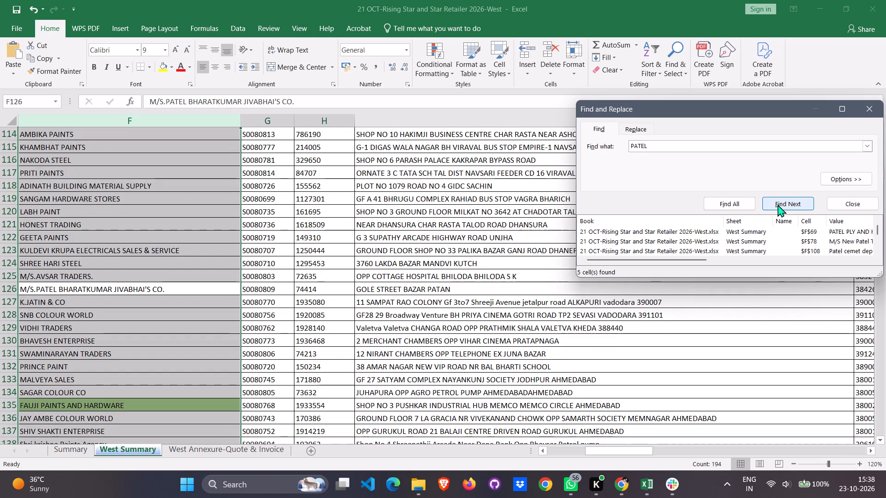
{"action": "left_click", "coordinate": [778, 205]}
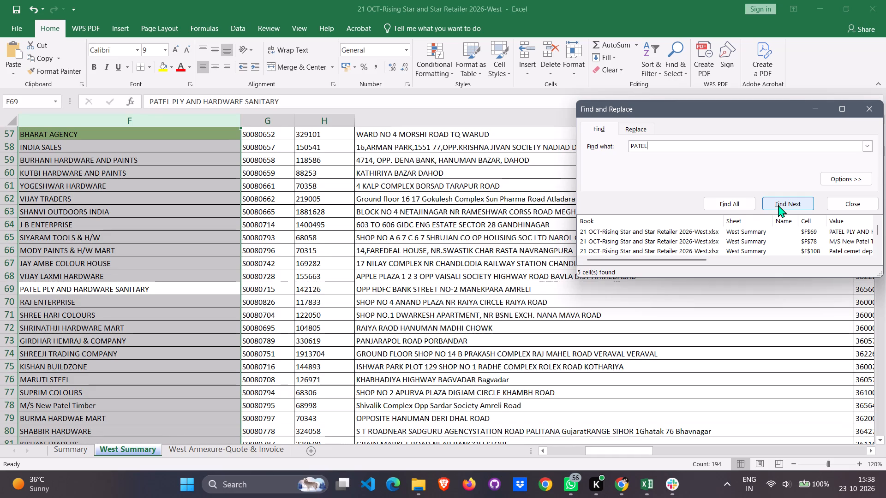
Search the retailer name column for HIRA.
{"action": "key", "text": "BackSpace"}
{"action": "key", "text": "BackSpace"}
{"action": "key", "text": "BackSpace"}
{"action": "key", "text": "BackSpace"}
{"action": "key", "text": "BackSpace"}
{"action": "key", "text": "BackSpace"}
{"action": "key", "text": "BackSpace"}
{"action": "key", "text": "BackSpace"}
{"action": "key", "text": "BackSpace"}
{"action": "key", "text": "BackSpace"}
{"action": "key", "text": "BackSpace"}
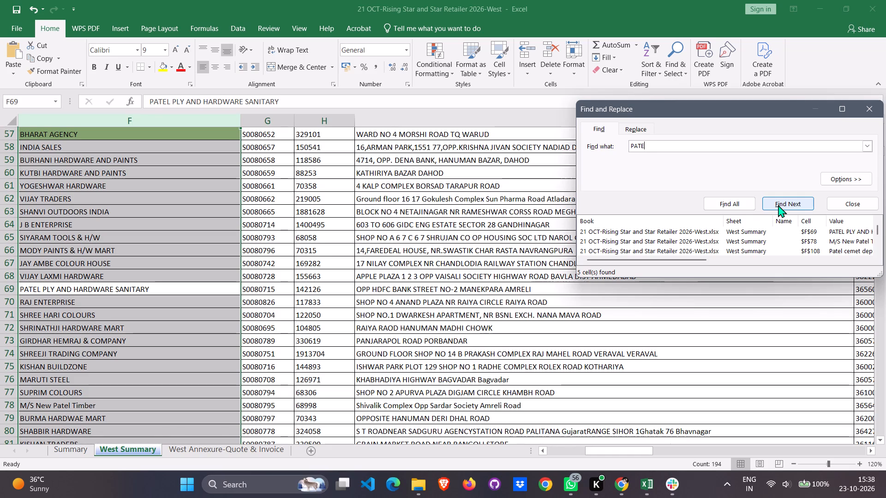
{"action": "type", "text": "HIRA"}
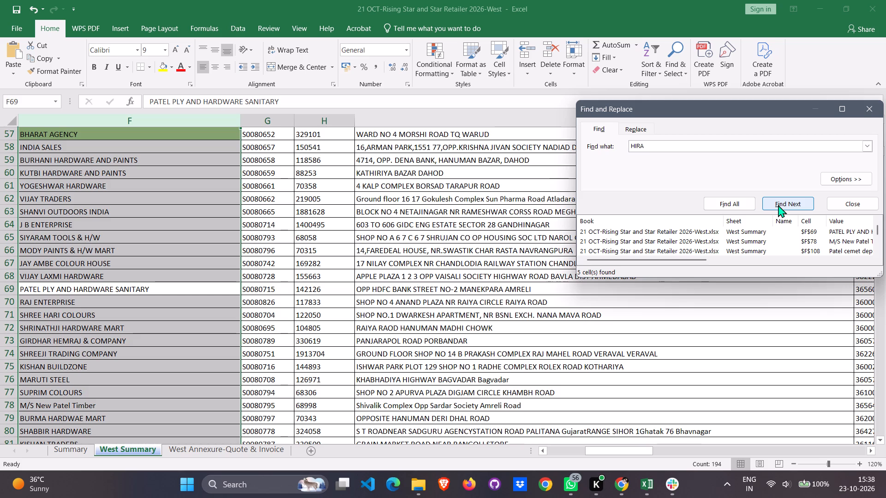
{"action": "left_click", "coordinate": [778, 205]}
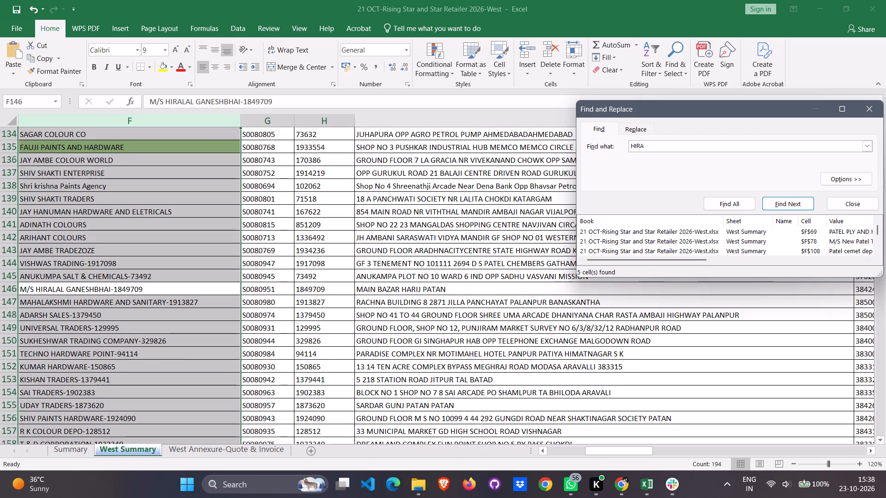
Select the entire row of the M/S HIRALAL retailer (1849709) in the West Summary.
{"action": "scroll", "coordinate": [164, 290], "scroll_direction": "right", "scroll_amount": 4}
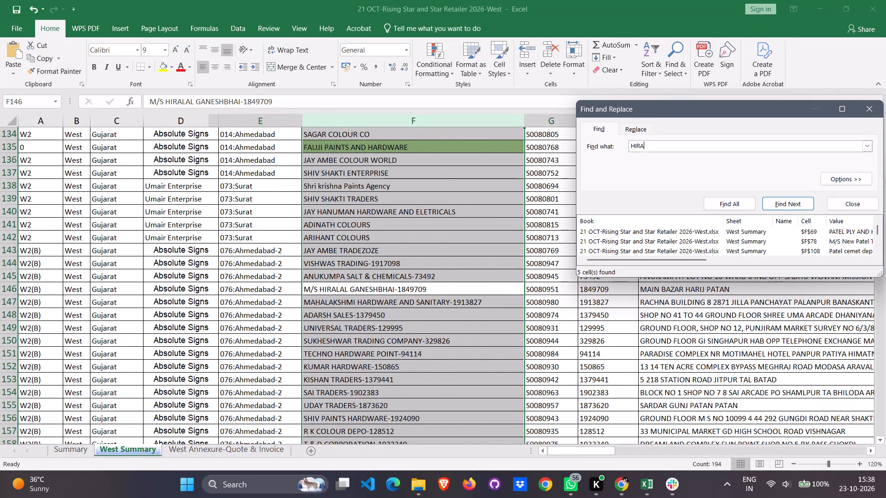
{"action": "scroll", "coordinate": [369, 313], "scroll_direction": "up", "scroll_amount": 1}
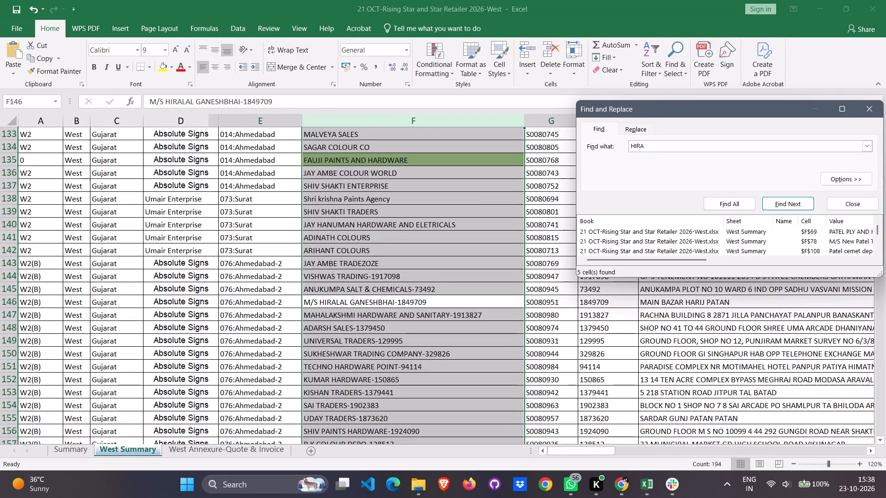
{"action": "left_click", "coordinate": [361, 307]}
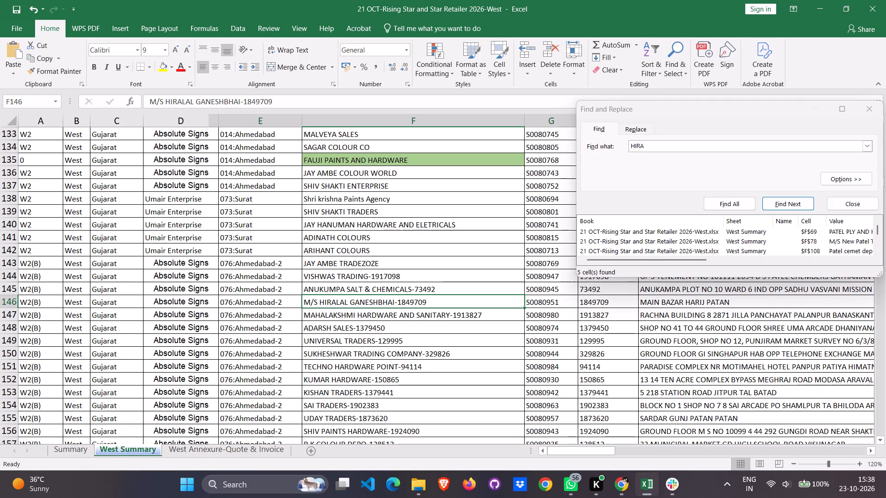
{"action": "left_click", "coordinate": [6, 302]}
{"action": "scroll", "coordinate": [287, 341], "scroll_direction": "up", "scroll_amount": 3}
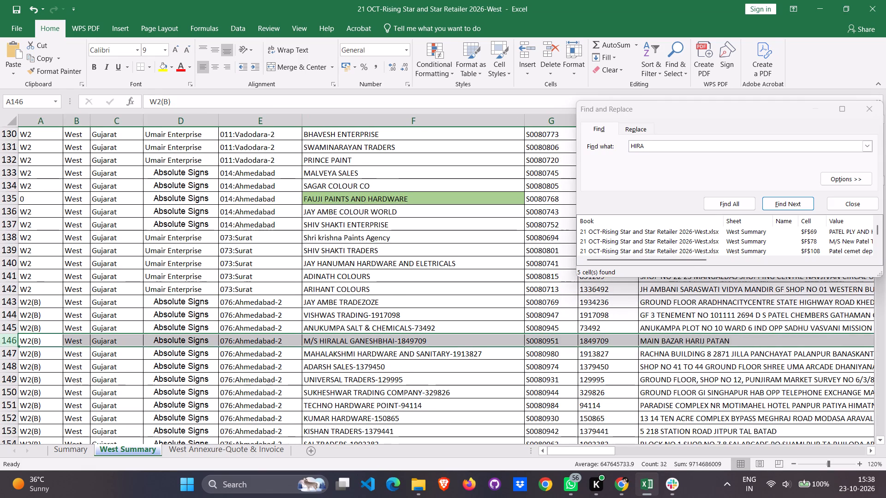
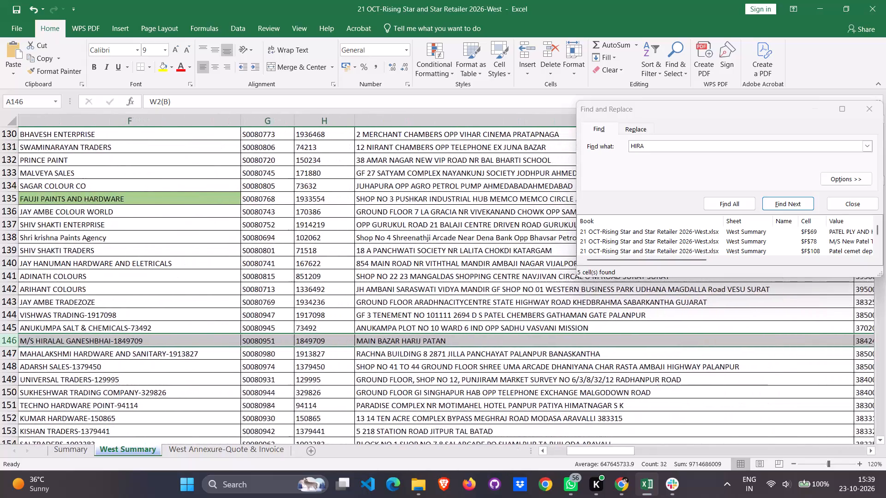
{"action": "scroll", "coordinate": [289, 340], "scroll_direction": "left", "scroll_amount": 2}
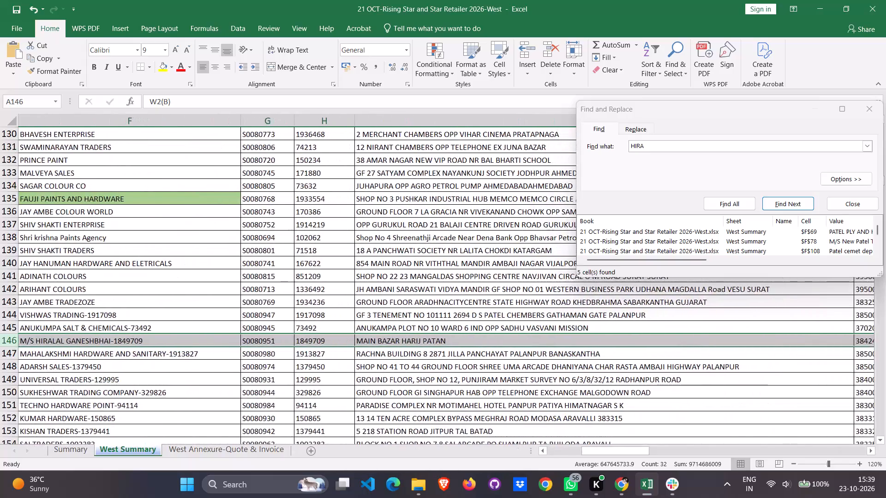
{"action": "scroll", "coordinate": [289, 340], "scroll_direction": "left", "scroll_amount": 4}
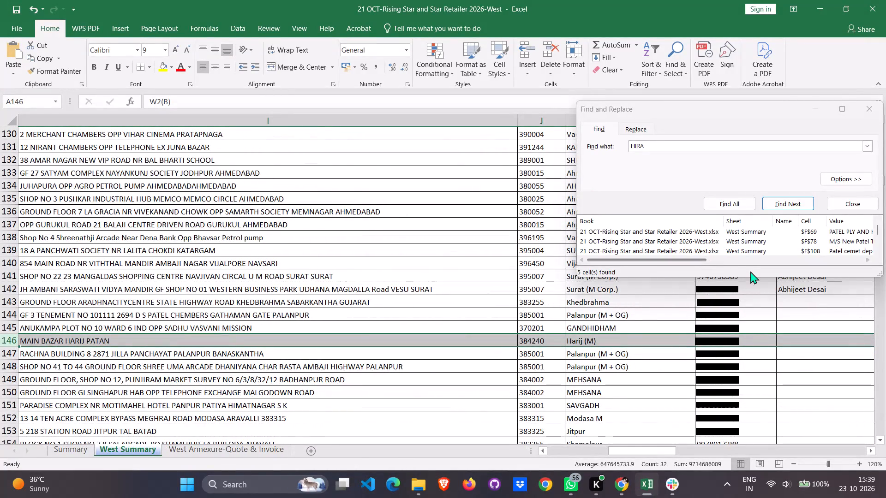
{"action": "left_click_drag", "start_coordinate": [756, 277], "coordinate": [751, 214]}
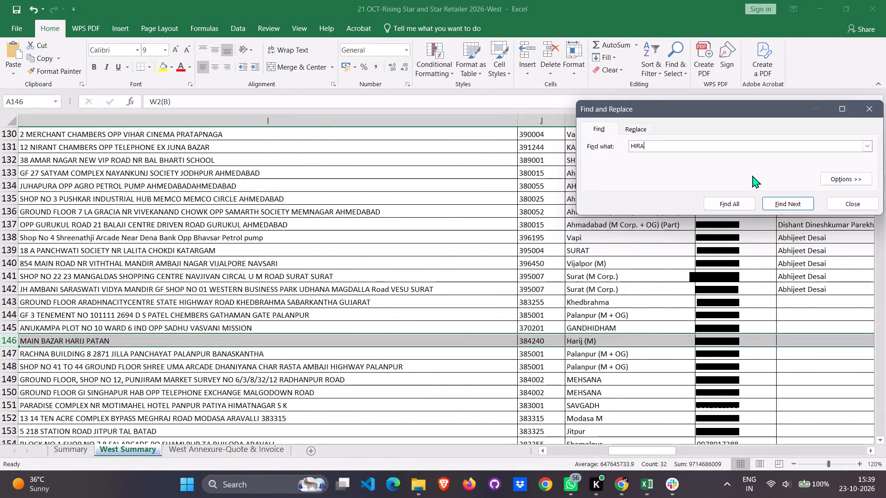
{"action": "left_click_drag", "start_coordinate": [772, 108], "coordinate": [582, 173]}
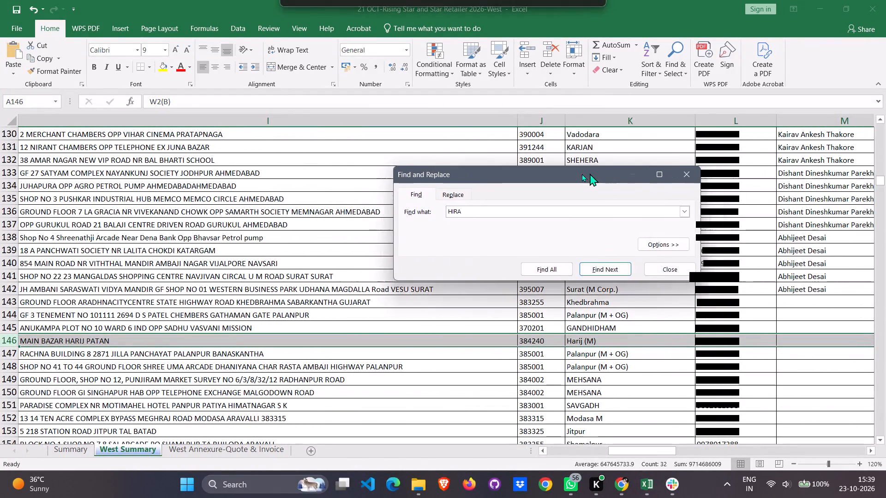
{"action": "left_click_drag", "start_coordinate": [582, 173], "coordinate": [443, 179]}
{"action": "scroll", "coordinate": [614, 272], "scroll_direction": "left", "scroll_amount": 2}
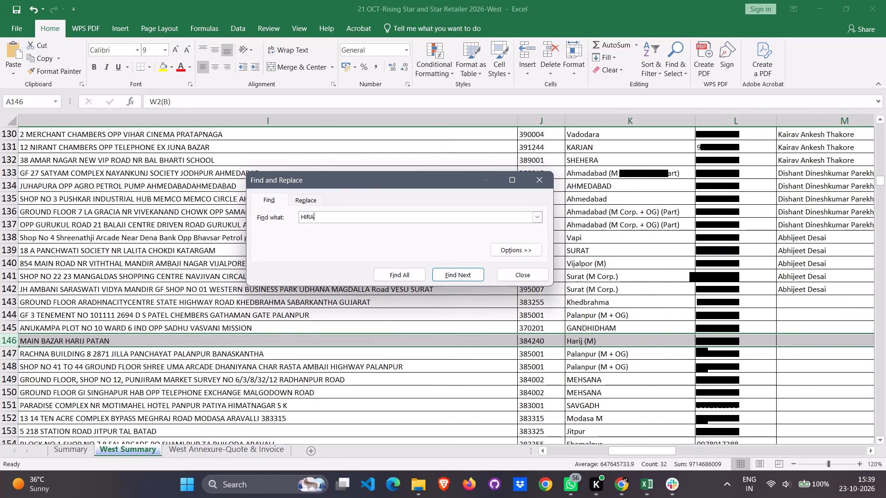
{"action": "scroll", "coordinate": [614, 272], "scroll_direction": "up", "scroll_amount": 12}
{"action": "scroll", "coordinate": [614, 272], "scroll_direction": "down", "scroll_amount": 6}
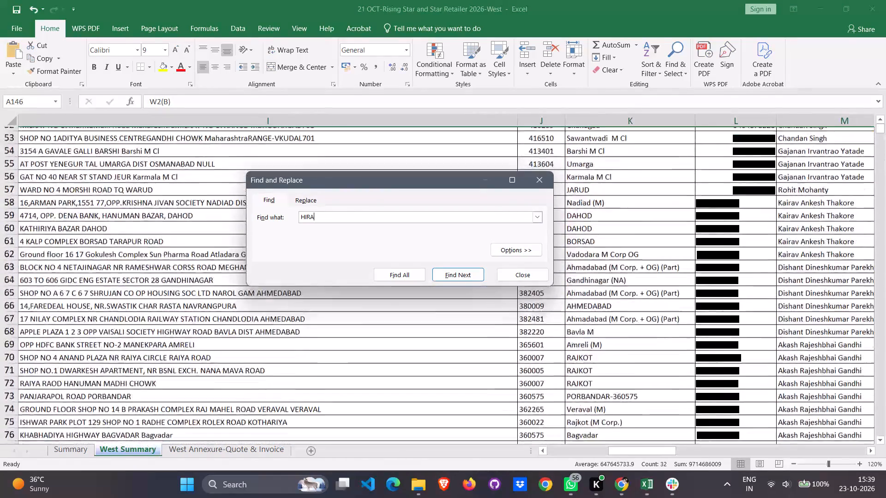
{"action": "scroll", "coordinate": [614, 272], "scroll_direction": "down", "scroll_amount": 11}
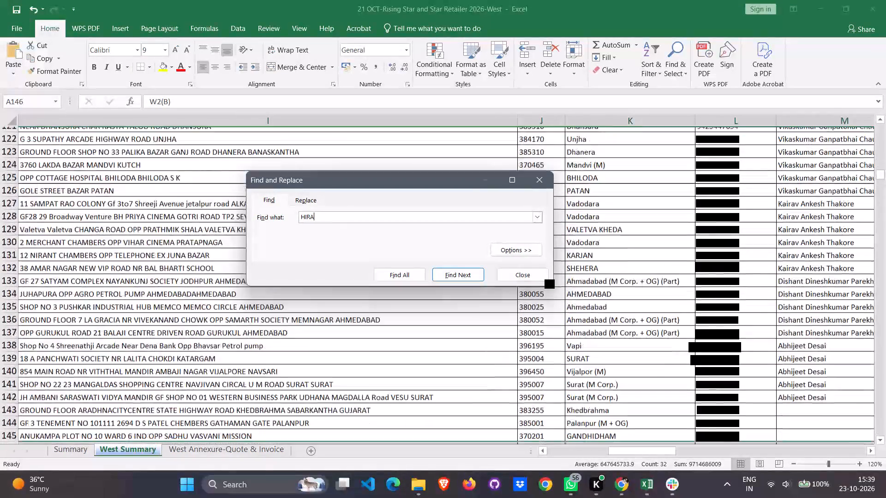
{"action": "scroll", "coordinate": [614, 272], "scroll_direction": "down", "scroll_amount": 1}
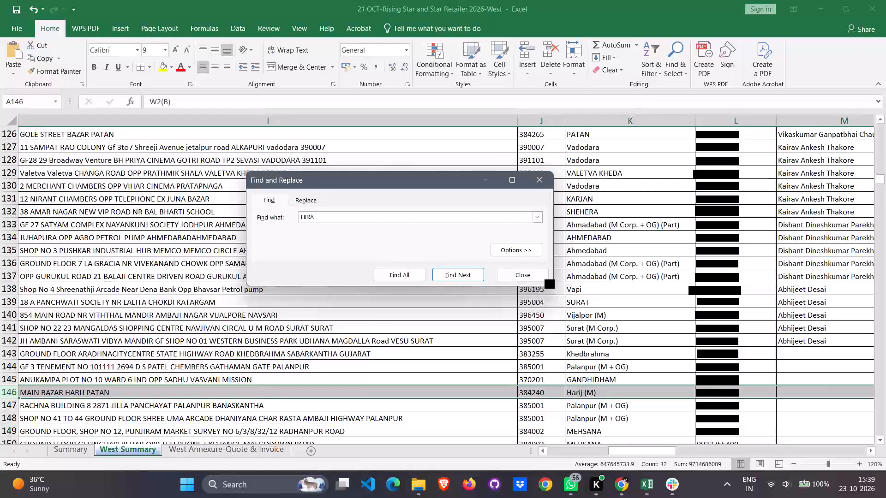
{"action": "scroll", "coordinate": [614, 272], "scroll_direction": "left", "scroll_amount": 6}
{"action": "scroll", "coordinate": [614, 272], "scroll_direction": "down", "scroll_amount": 2}
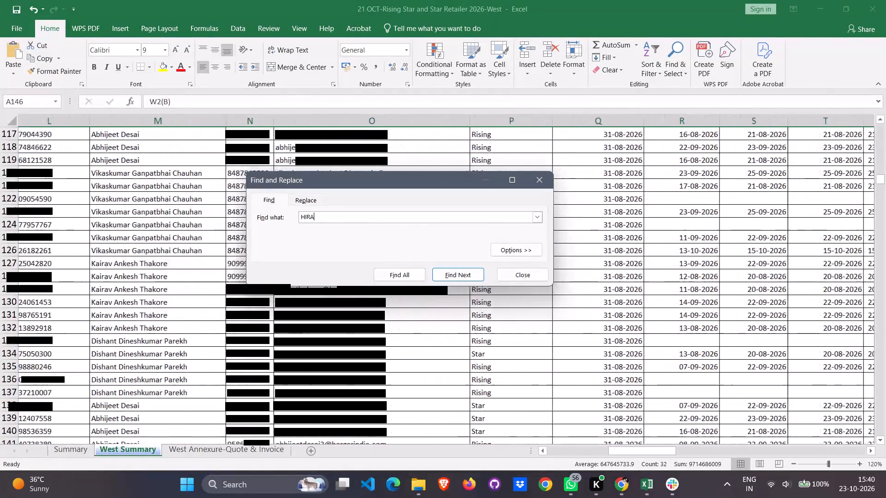
{"action": "scroll", "coordinate": [614, 272], "scroll_direction": "down", "scroll_amount": 8}
{"action": "scroll", "coordinate": [614, 272], "scroll_direction": "left", "scroll_amount": 7}
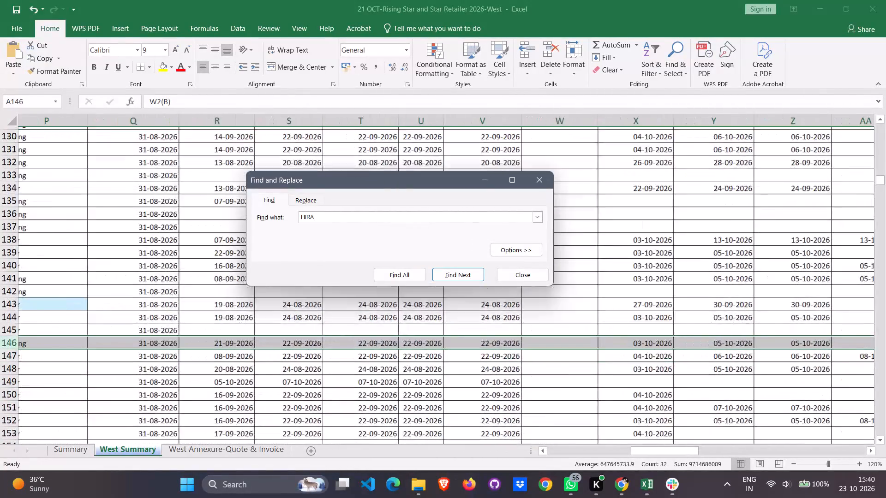
{"action": "scroll", "coordinate": [614, 272], "scroll_direction": "left", "scroll_amount": 1}
{"action": "scroll", "coordinate": [614, 272], "scroll_direction": "up", "scroll_amount": 3}
{"action": "scroll", "coordinate": [614, 272], "scroll_direction": "right", "scroll_amount": 5}
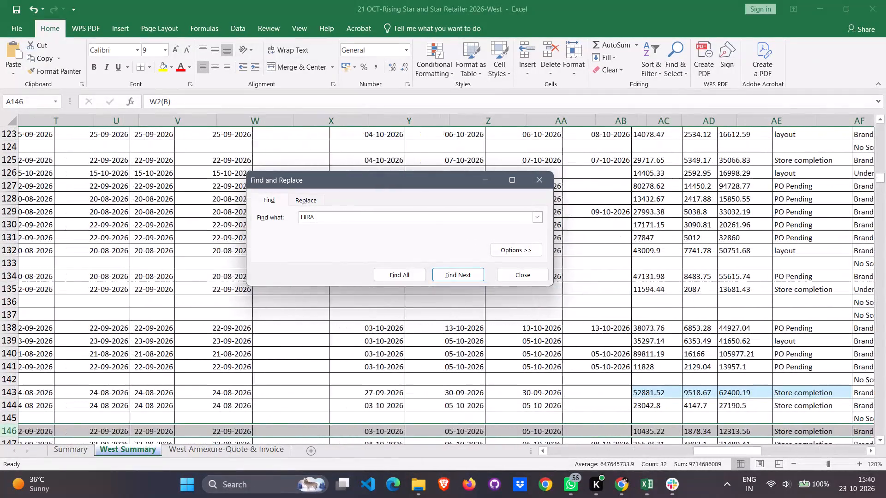
{"action": "scroll", "coordinate": [614, 272], "scroll_direction": "right", "scroll_amount": 1}
{"action": "scroll", "coordinate": [614, 272], "scroll_direction": "down", "scroll_amount": 2}
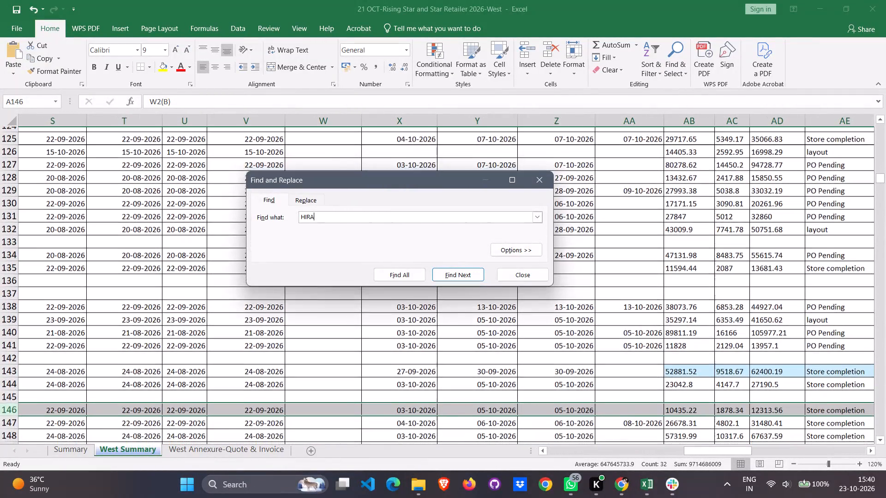
{"action": "scroll", "coordinate": [614, 272], "scroll_direction": "down", "scroll_amount": 1}
{"action": "scroll", "coordinate": [614, 272], "scroll_direction": "right", "scroll_amount": 1}
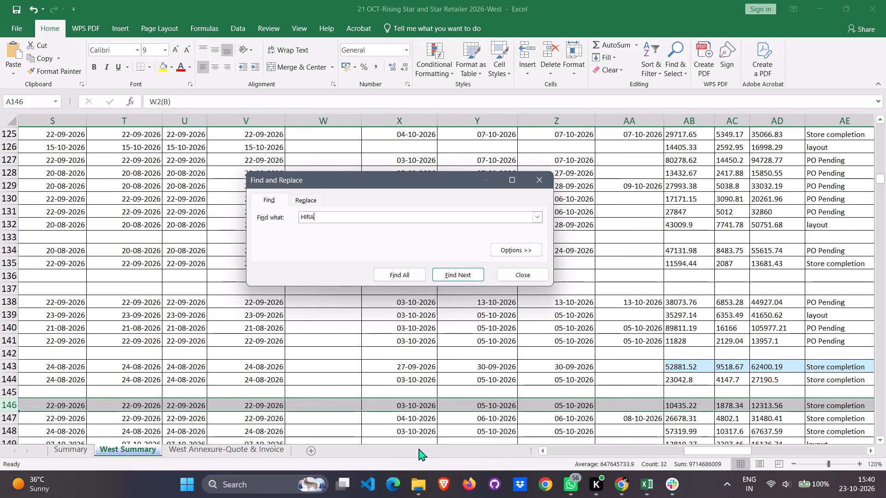
{"action": "left_click", "coordinate": [417, 481]}
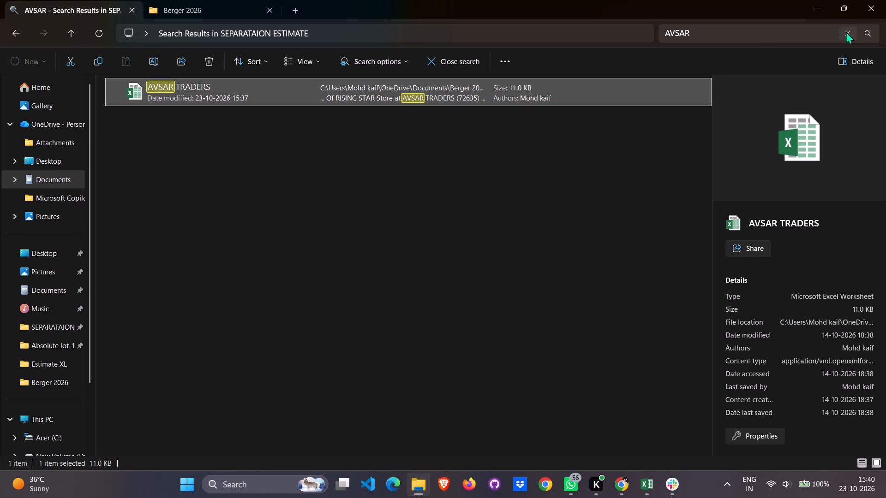
{"action": "left_click", "coordinate": [846, 31]}
{"action": "type", "text": "HIR"}
{"action": "double_click", "coordinate": [247, 96]}
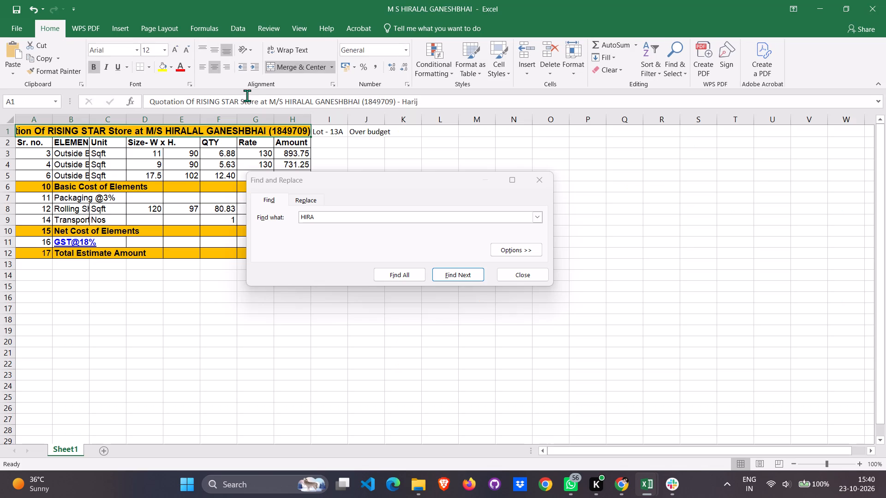
Widen the ELEMENT column of the M/S HIRALAL quotation so its element descriptions have more room.
{"action": "left_click_drag", "start_coordinate": [88, 119], "coordinate": [102, 119]}
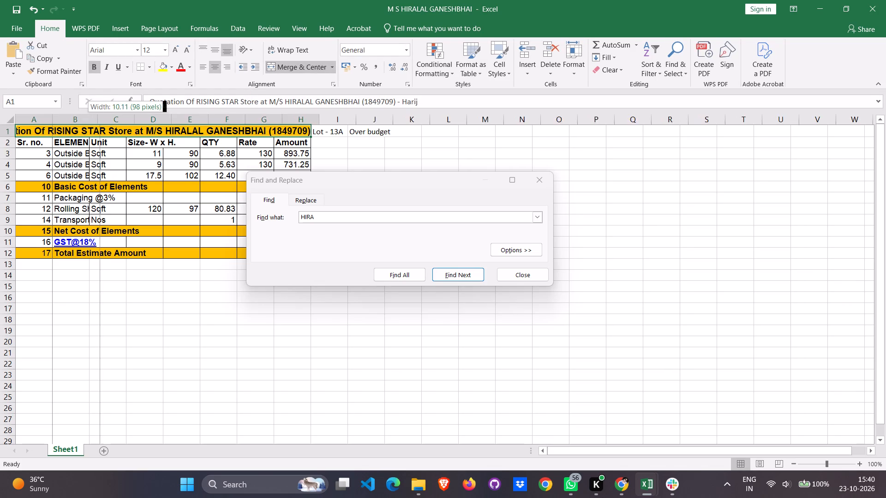
{"action": "left_click_drag", "start_coordinate": [102, 119], "coordinate": [157, 121]}
Uncover the quotation table and select the QTY cells of the three Outside Branding rows, F3 to F5, to check their sum.
{"action": "left_click_drag", "start_coordinate": [324, 177], "coordinate": [401, 207]}
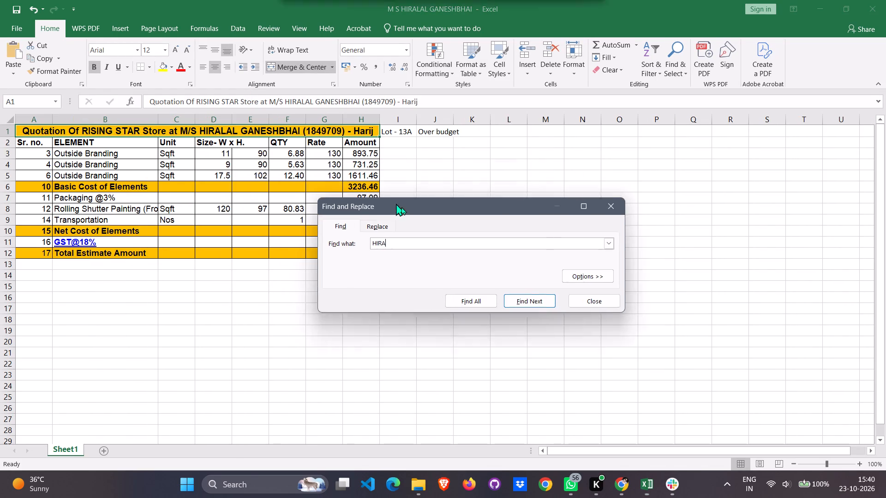
{"action": "left_click_drag", "start_coordinate": [401, 207], "coordinate": [567, 241]}
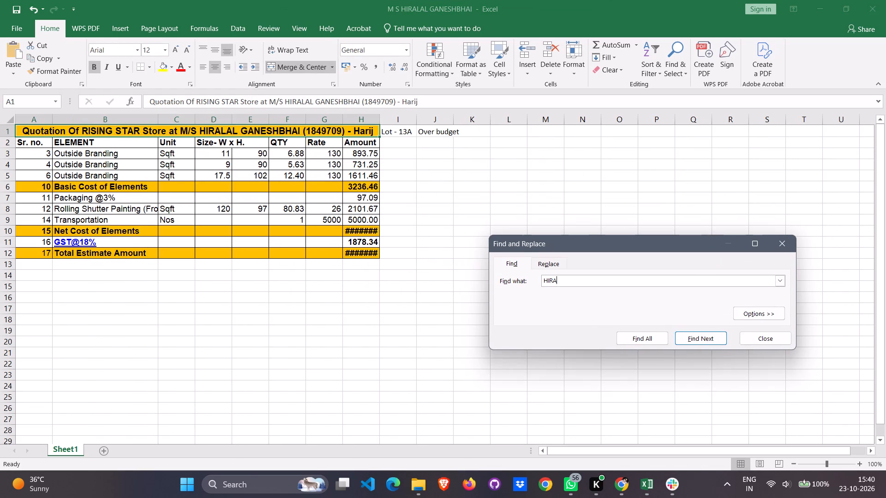
{"action": "left_click", "coordinate": [293, 153]}
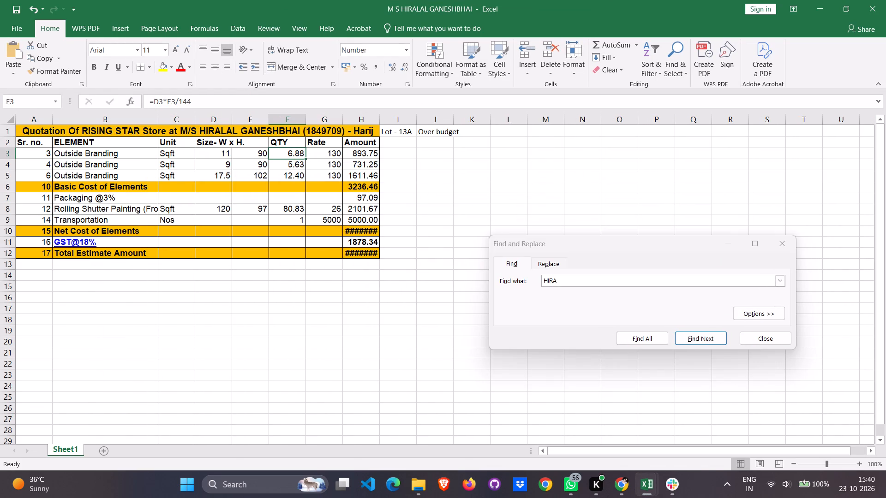
{"action": "key", "text": "shift+Down"}
{"action": "key", "text": "shift+Down"}
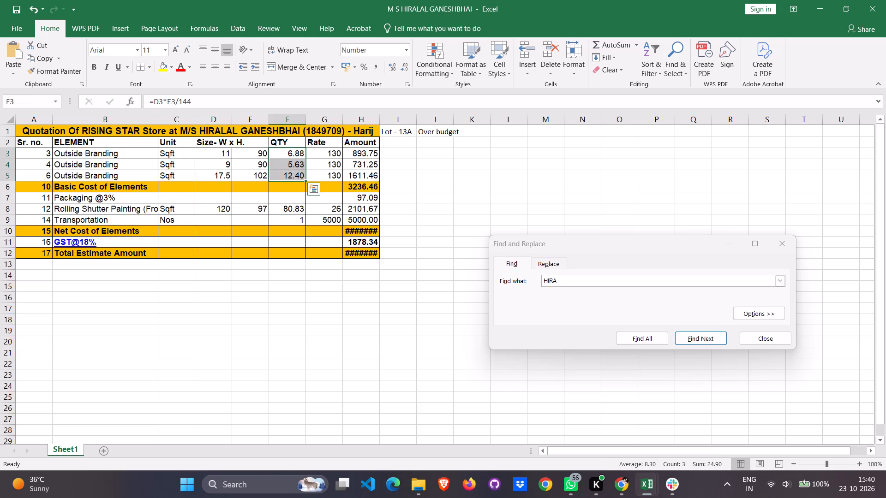
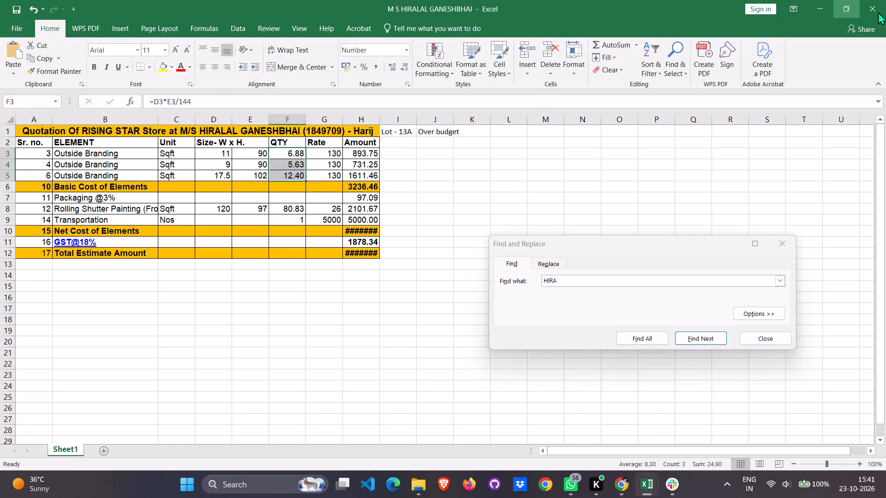
Close the M/S HIRALAL quotation workbook and save its changes.
{"action": "left_click", "coordinate": [864, 2]}
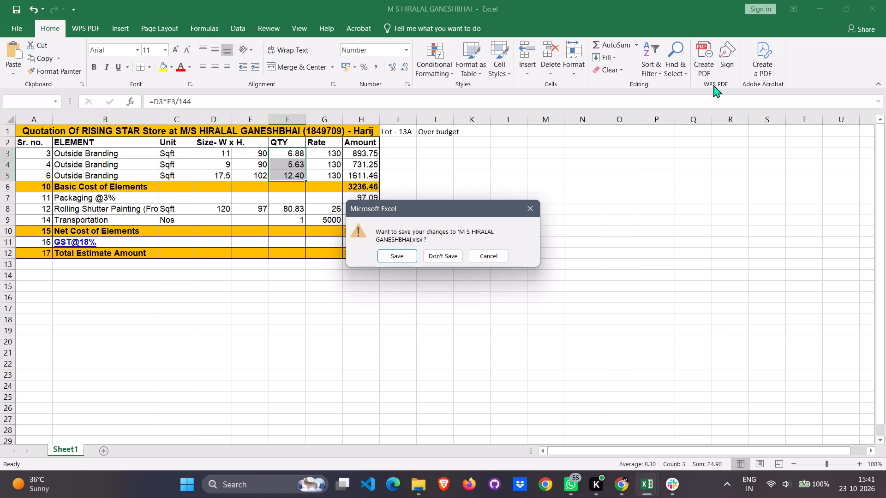
{"action": "left_click", "coordinate": [406, 259]}
Search the retailer names in column F of the West Summary for AASHA.
{"action": "scroll", "coordinate": [180, 348], "scroll_direction": "right", "scroll_amount": 10}
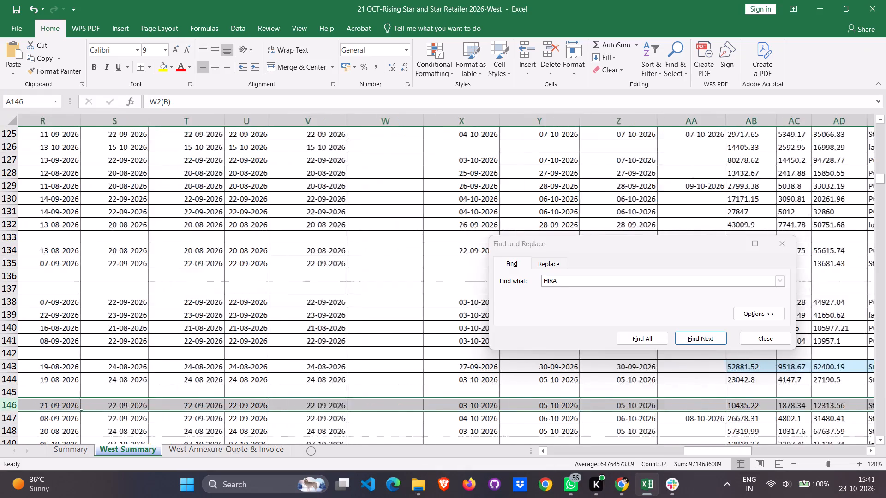
{"action": "scroll", "coordinate": [180, 348], "scroll_direction": "right", "scroll_amount": 8}
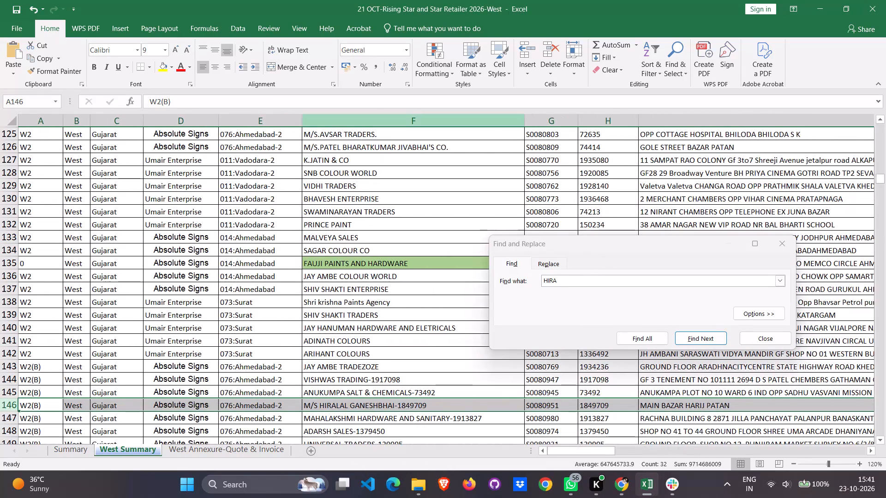
{"action": "left_click", "coordinate": [396, 125]}
{"action": "double_click", "coordinate": [611, 281]}
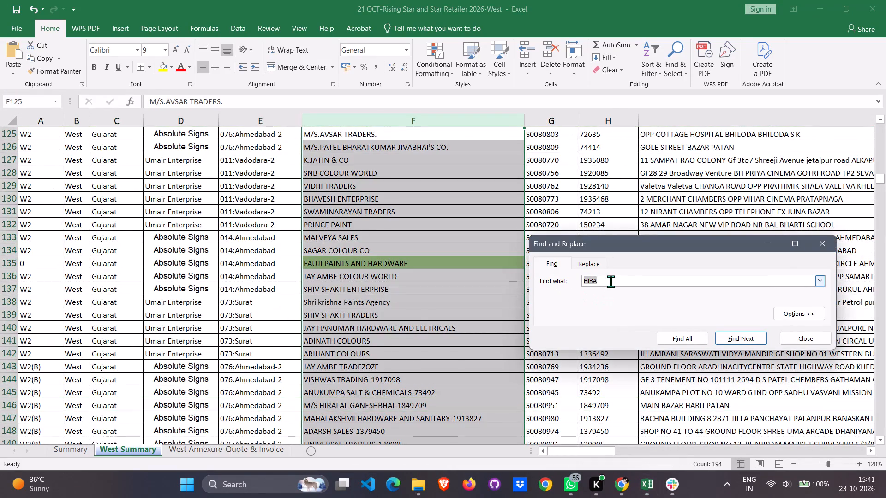
{"action": "type", "text": "AS"}
{"action": "key", "text": "BackSpace"}
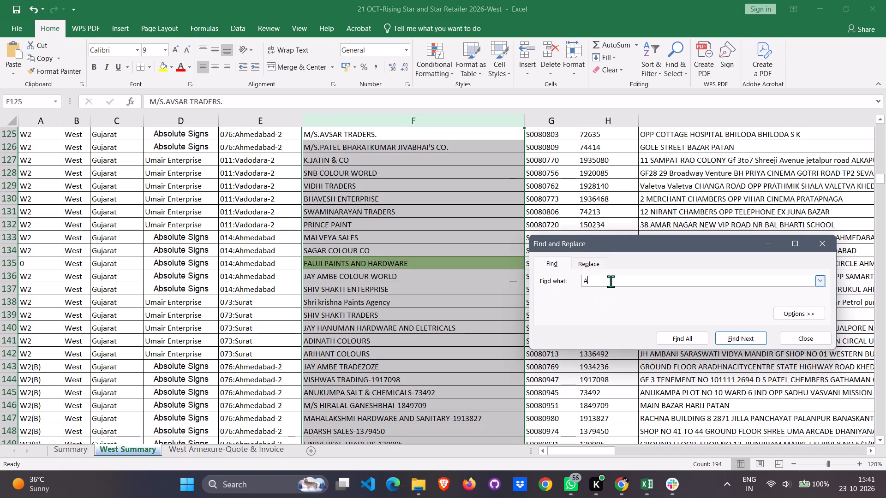
{"action": "key", "text": "a"}
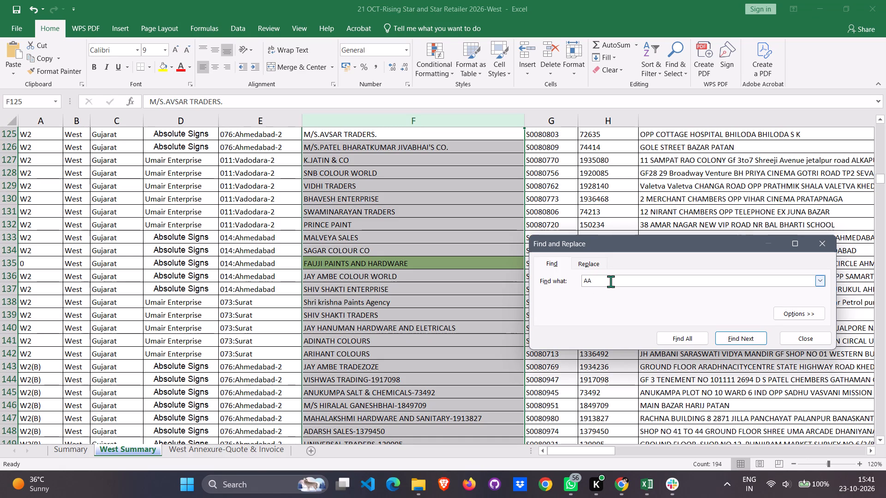
{"action": "type", "text": "SHA"}
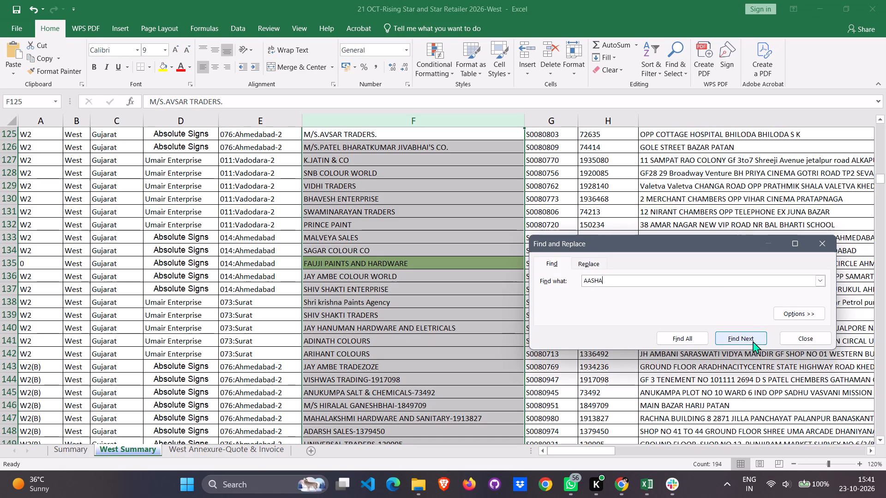
{"action": "left_click", "coordinate": [751, 341]}
{"action": "left_click", "coordinate": [457, 273]}
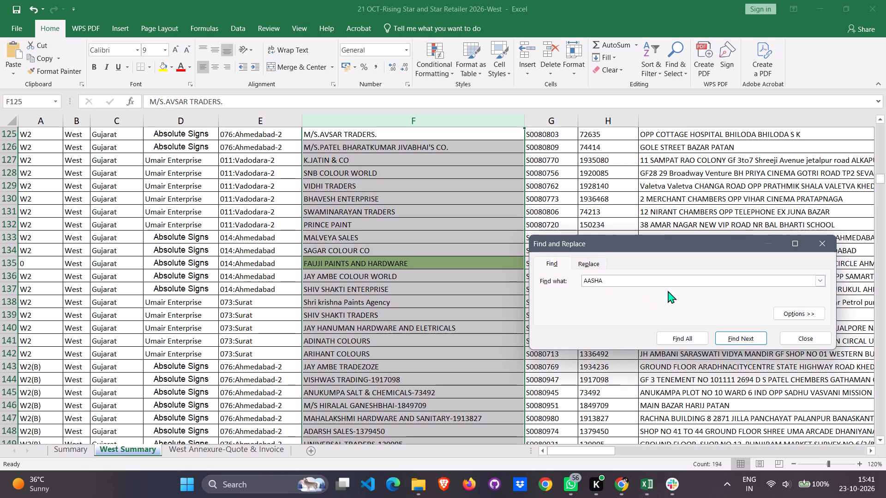
Change the search term to ASHA and find it in the retailer name column.
{"action": "key", "text": "BackSpace"}
{"action": "key", "text": "BackSpace"}
{"action": "key", "text": "BackSpace"}
{"action": "key", "text": "BackSpace"}
{"action": "key", "text": "s"}
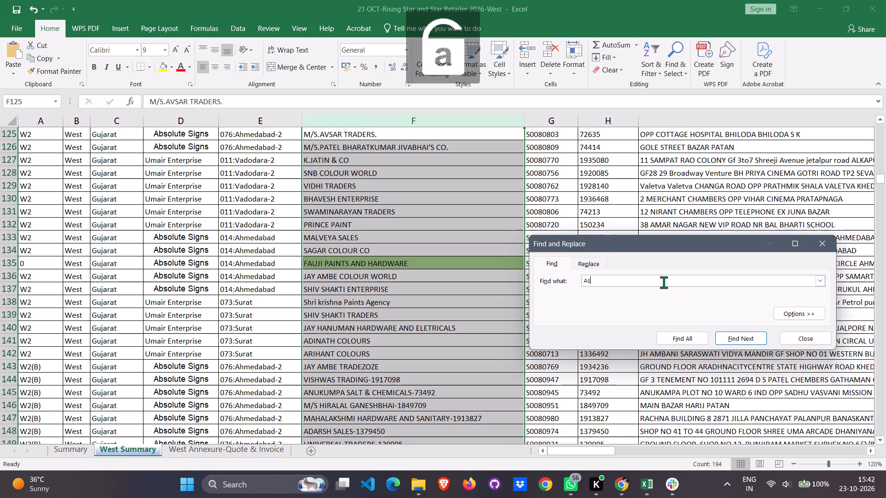
{"action": "key", "text": "h"}
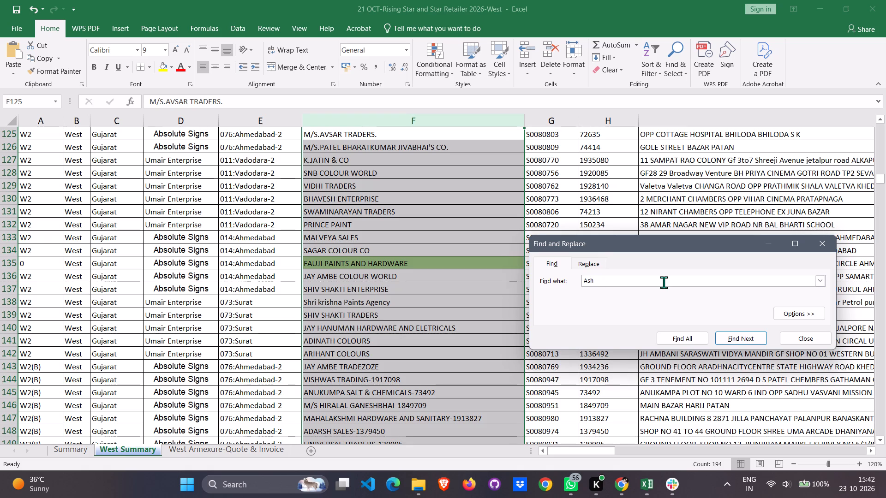
{"action": "key", "text": "BackSpace"}
{"action": "key", "text": "BackSpace"}
{"action": "type", "text": "ash"}
{"action": "key", "text": "BackSpace"}
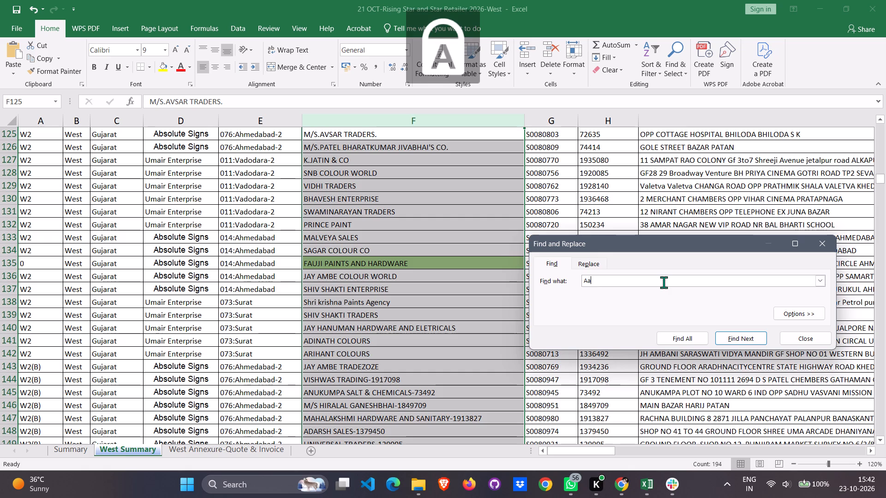
{"action": "key", "text": "BackSpace"}
{"action": "type", "text": "SHA"}
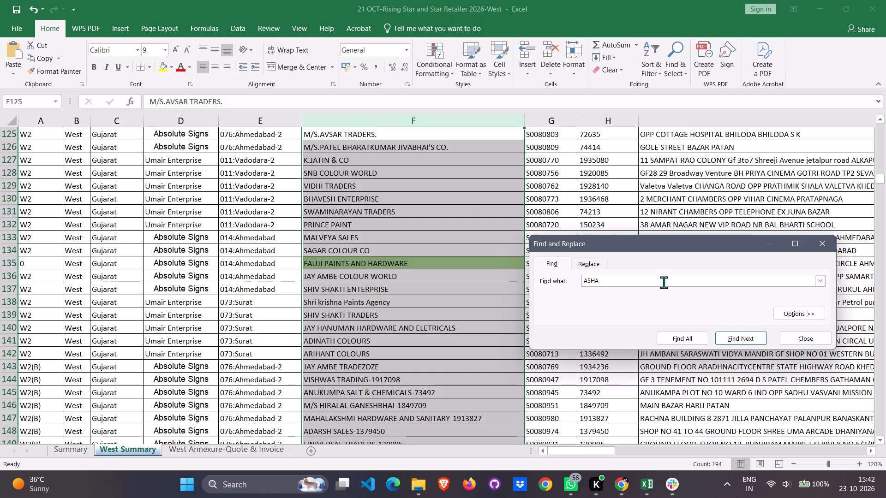
{"action": "key", "text": "Return"}
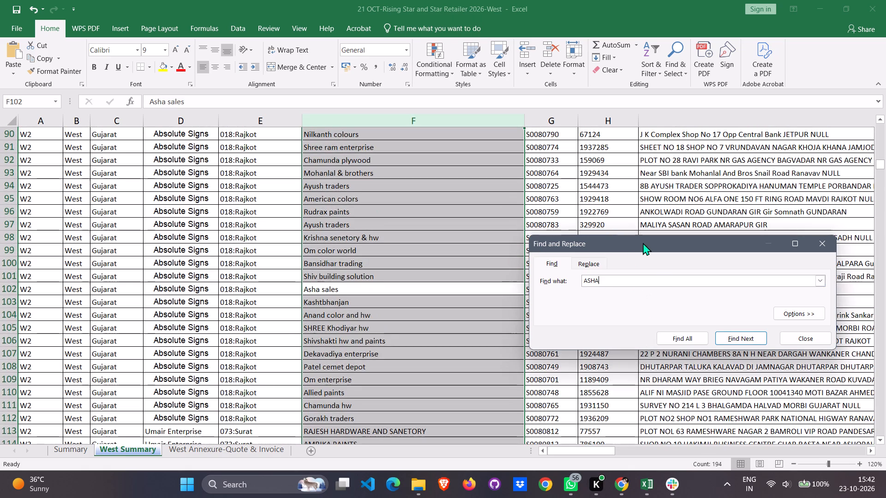
Uncover the sheet behind the search dialog, find all ASHA matches, and select the whole Asha sales row, row 102.
{"action": "left_click_drag", "start_coordinate": [644, 241], "coordinate": [655, 140]}
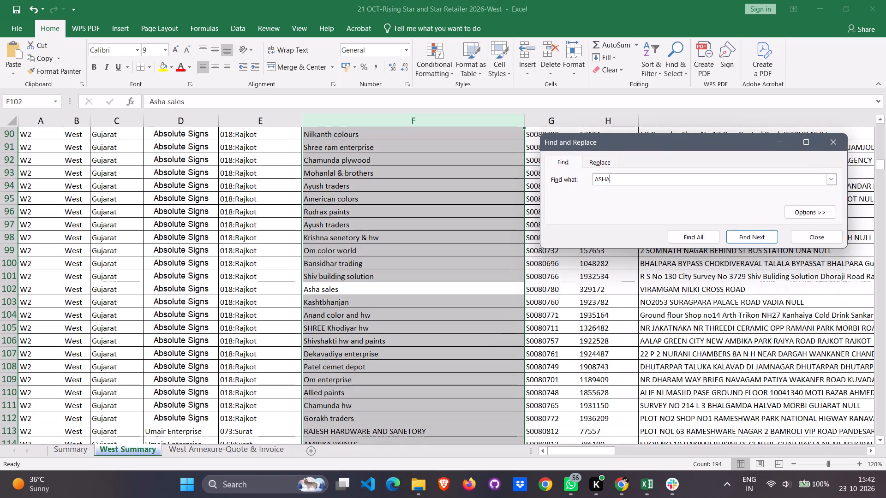
{"action": "left_click", "coordinate": [369, 287]}
{"action": "left_click", "coordinate": [14, 286]}
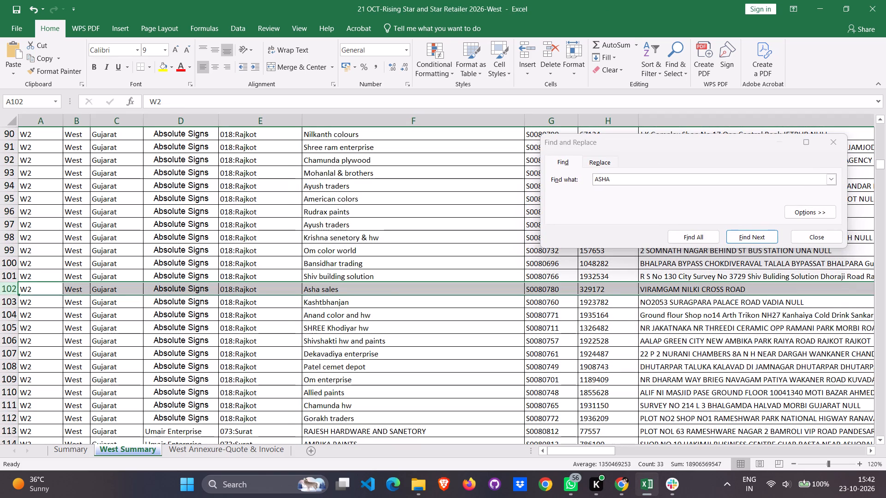
{"action": "scroll", "coordinate": [216, 357], "scroll_direction": "up", "scroll_amount": 1}
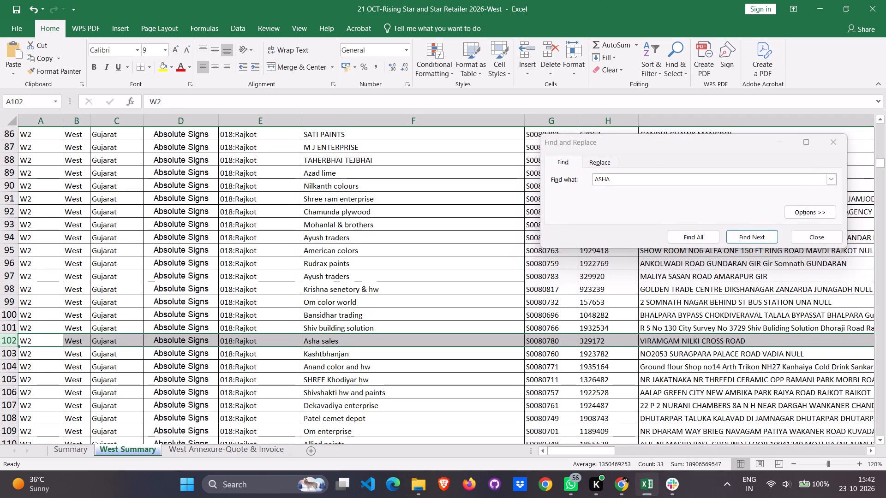
{"action": "left_click", "coordinate": [699, 236]}
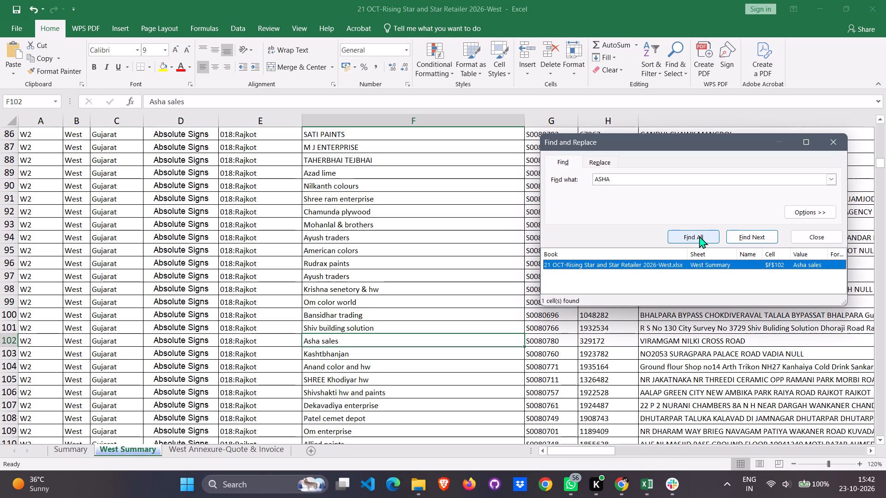
{"action": "left_click", "coordinate": [699, 236]}
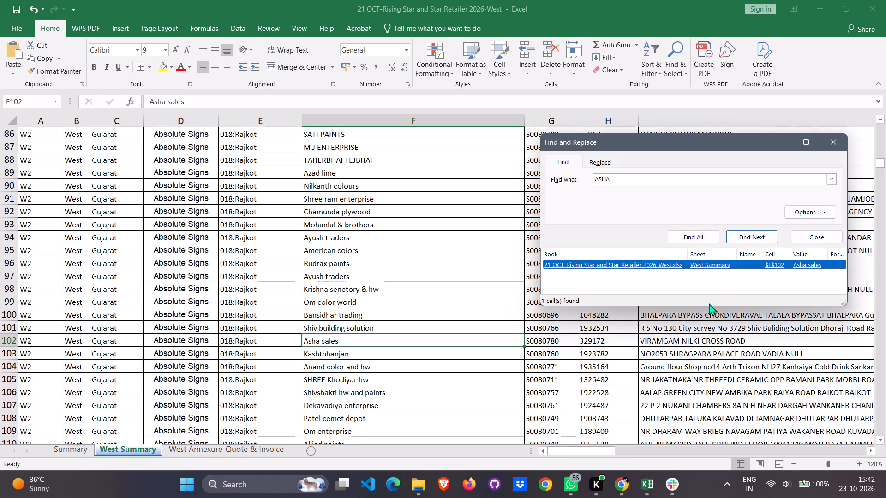
{"action": "left_click_drag", "start_coordinate": [709, 307], "coordinate": [711, 284]}
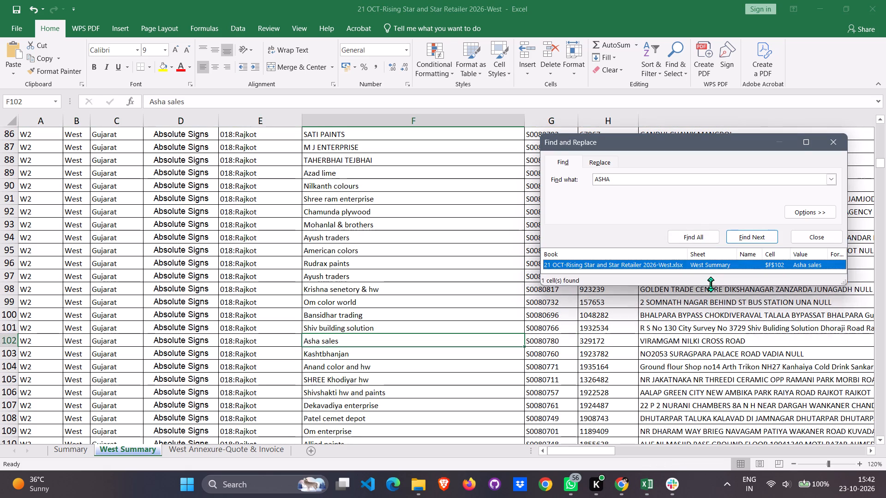
{"action": "left_click_drag", "start_coordinate": [711, 284], "coordinate": [712, 255]}
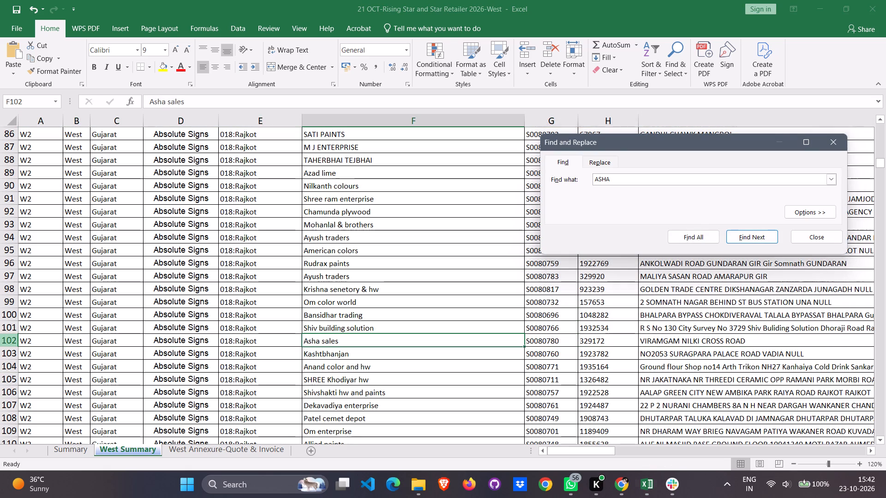
{"action": "left_click", "coordinate": [13, 338]}
Examine the Asha sales row across the West Summary, from its address and town to its dates and estimate amount.
{"action": "scroll", "coordinate": [315, 371], "scroll_direction": "down", "scroll_amount": 3}
{"action": "scroll", "coordinate": [391, 364], "scroll_direction": "left", "scroll_amount": 5}
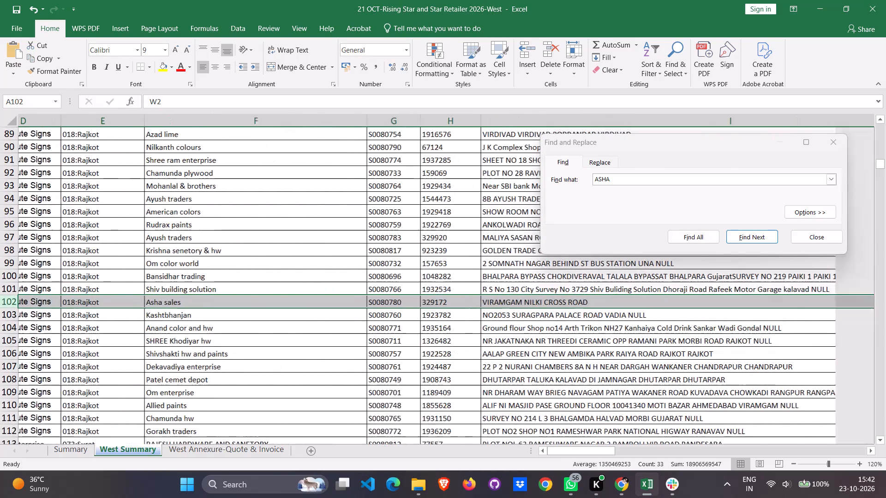
{"action": "scroll", "coordinate": [426, 380], "scroll_direction": "left", "scroll_amount": 8}
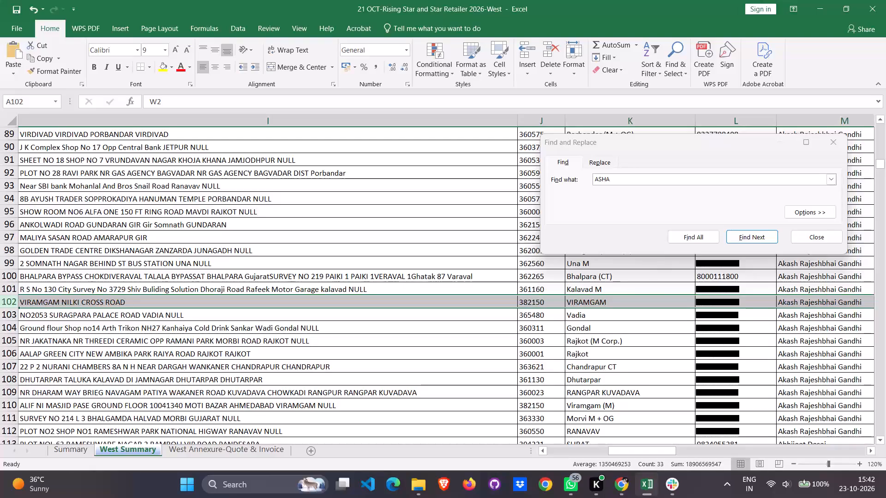
{"action": "scroll", "coordinate": [426, 380], "scroll_direction": "left", "scroll_amount": 8}
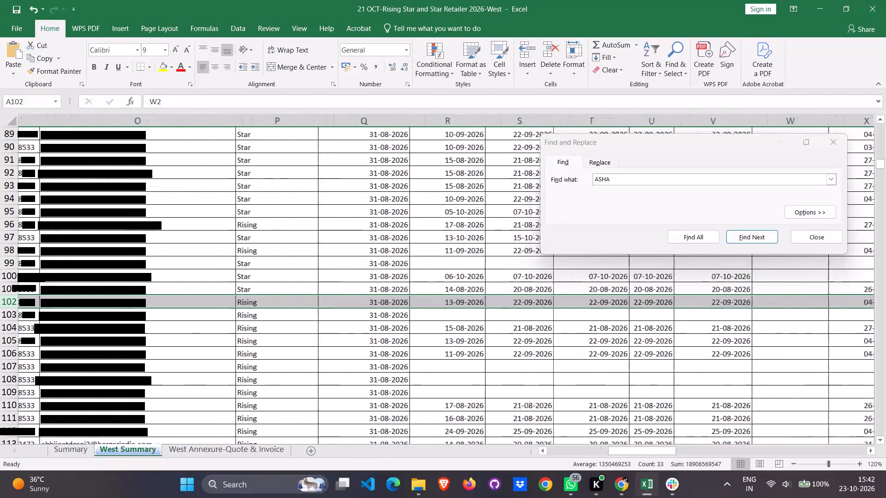
{"action": "scroll", "coordinate": [426, 380], "scroll_direction": "left", "scroll_amount": 4}
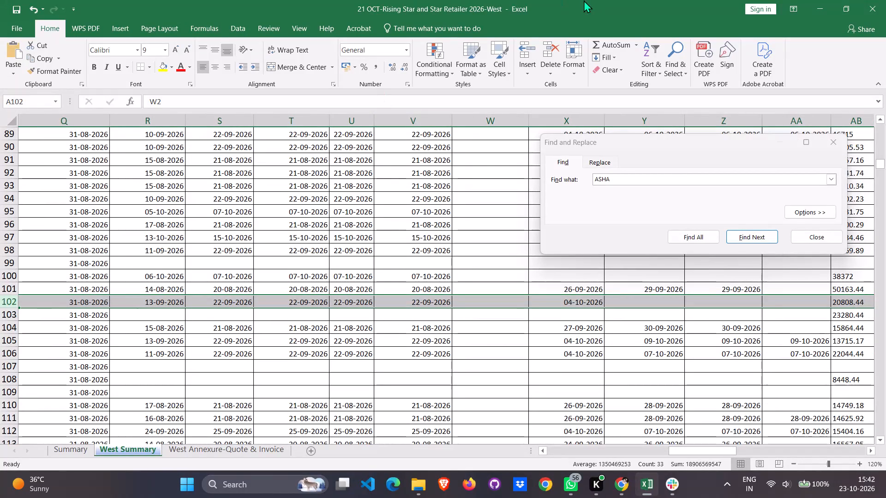
Search the retailer names in column F of the West Summary for ALLIED.
{"action": "scroll", "coordinate": [487, 213], "scroll_direction": "right", "scroll_amount": 16}
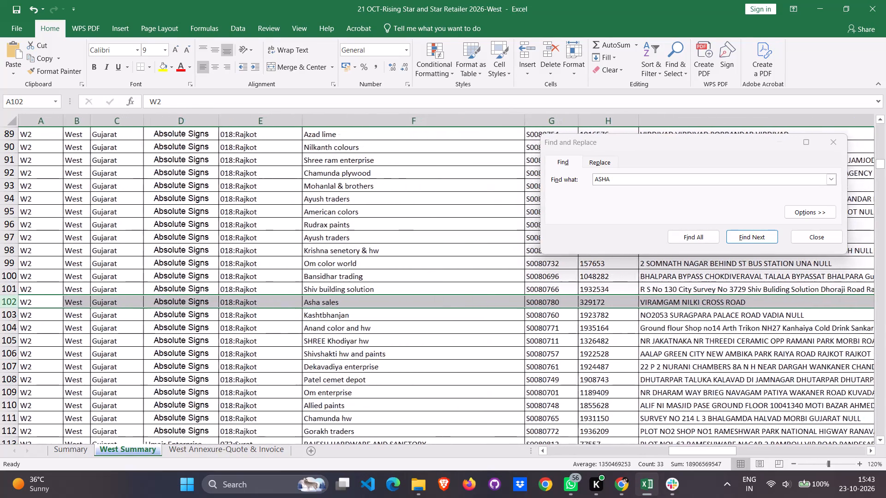
{"action": "left_click", "coordinate": [464, 123]}
{"action": "left_click", "coordinate": [626, 177]}
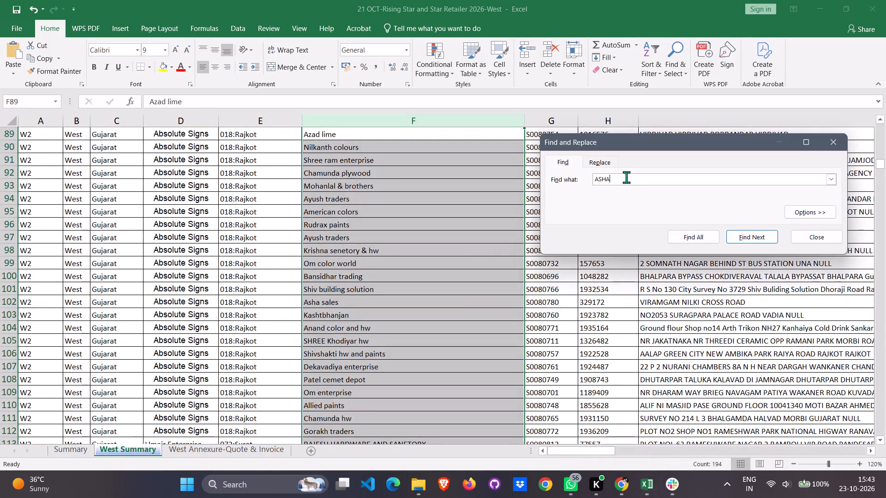
{"action": "key", "text": "BackSpace"}
{"action": "key", "text": "BackSpace"}
{"action": "key", "text": "BackSpace"}
{"action": "type", "text": "LL"}
{"action": "type", "text": "IED"}
{"action": "key", "text": "Return"}
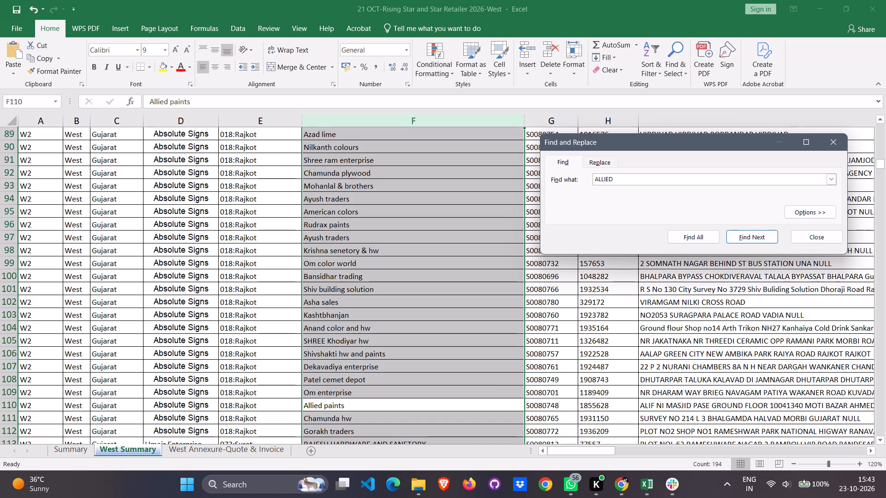
Find all ALLIED matches, collapse the result list, and select the whole Allied paints row, row 110.
{"action": "left_click", "coordinate": [689, 234]}
{"action": "left_click", "coordinate": [689, 234]}
{"action": "left_click_drag", "start_coordinate": [706, 315], "coordinate": [703, 258]}
{"action": "left_click", "coordinate": [331, 408]}
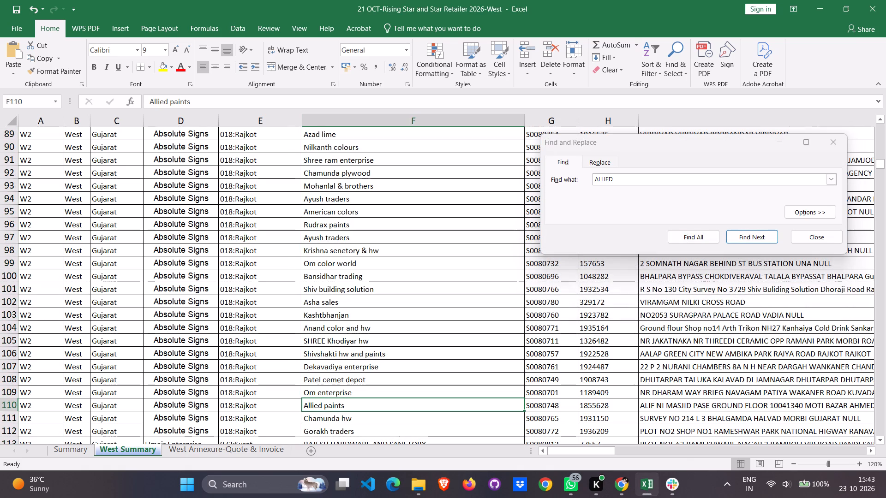
{"action": "left_click", "coordinate": [13, 405]}
Examine the Allied paints row across the West Summary, from its address and town to its dates and estimate amounts.
{"action": "scroll", "coordinate": [180, 401], "scroll_direction": "down", "scroll_amount": 2}
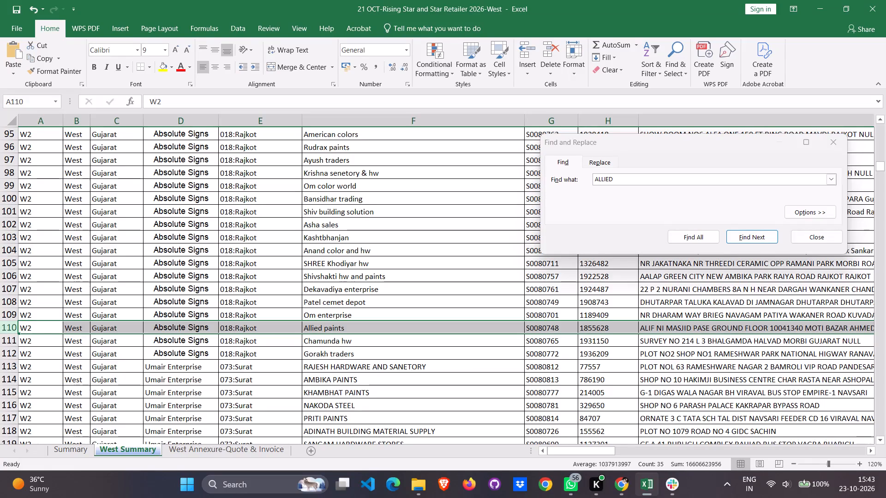
{"action": "scroll", "coordinate": [180, 401], "scroll_direction": "left", "scroll_amount": 9}
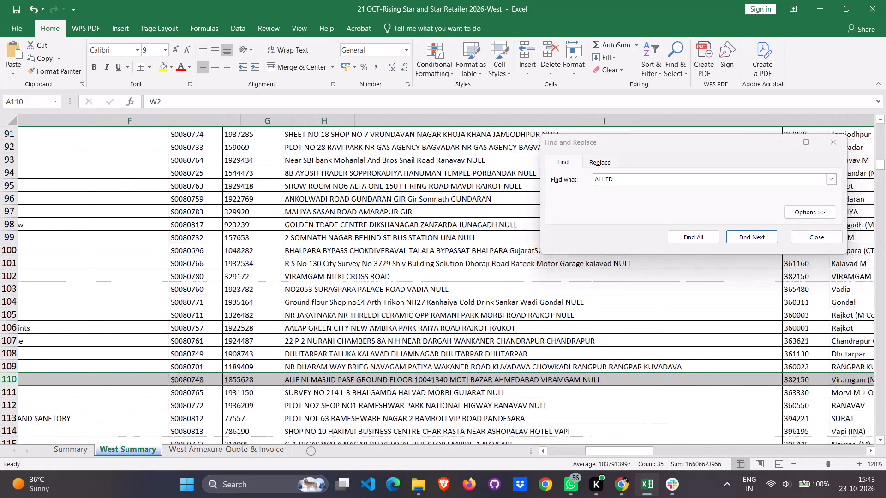
{"action": "scroll", "coordinate": [180, 401], "scroll_direction": "left", "scroll_amount": 5}
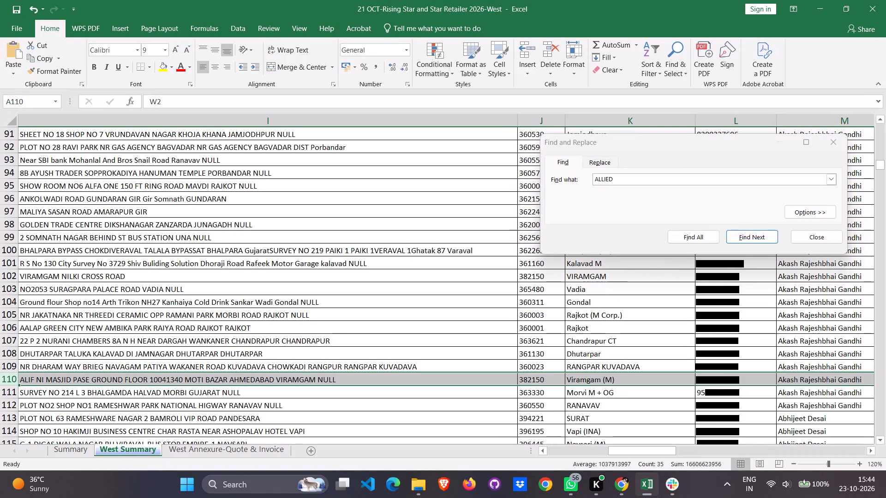
{"action": "scroll", "coordinate": [180, 401], "scroll_direction": "left", "scroll_amount": 10}
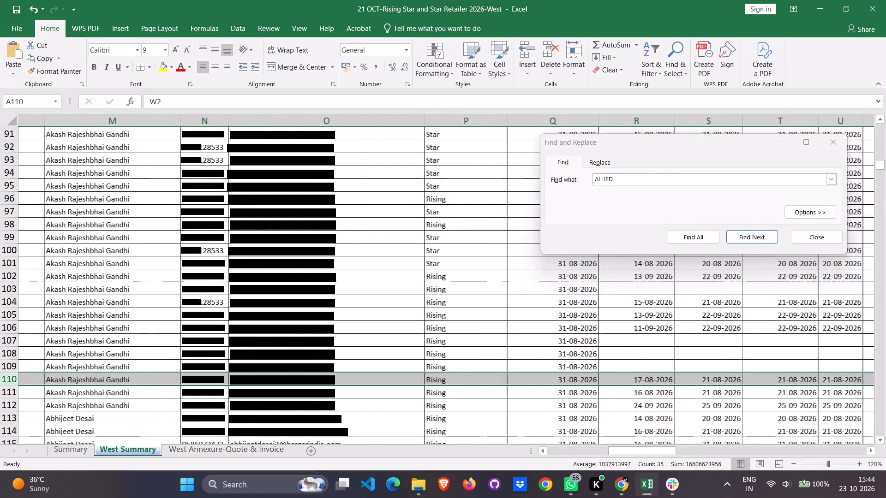
{"action": "scroll", "coordinate": [180, 401], "scroll_direction": "left", "scroll_amount": 7}
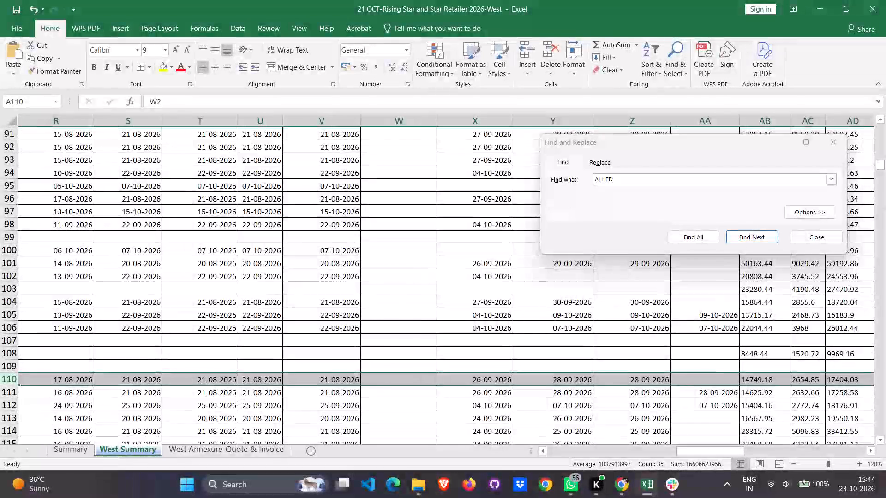
Switch to File Explorer, search the SEPARATAION ESTIMATE folder for ASH, and open the ASHA SALES workbook.
{"action": "left_click", "coordinate": [419, 487]}
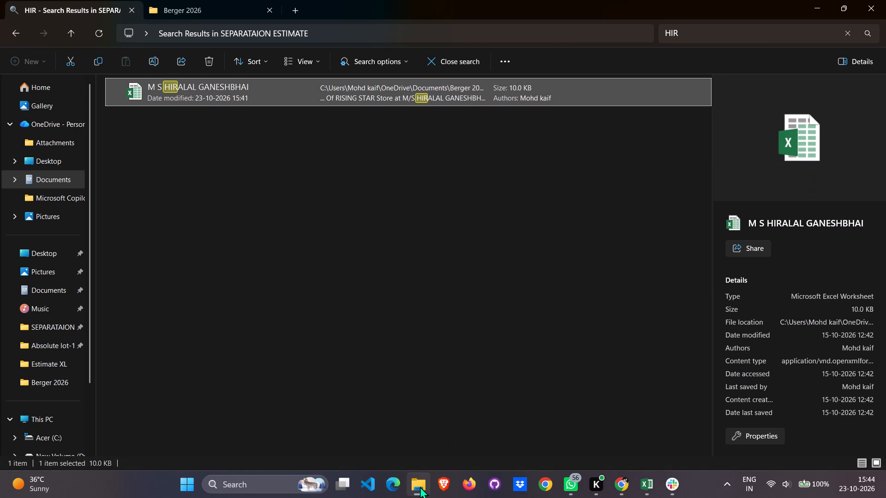
{"action": "left_click", "coordinate": [849, 31]}
{"action": "type", "text": "ASH"}
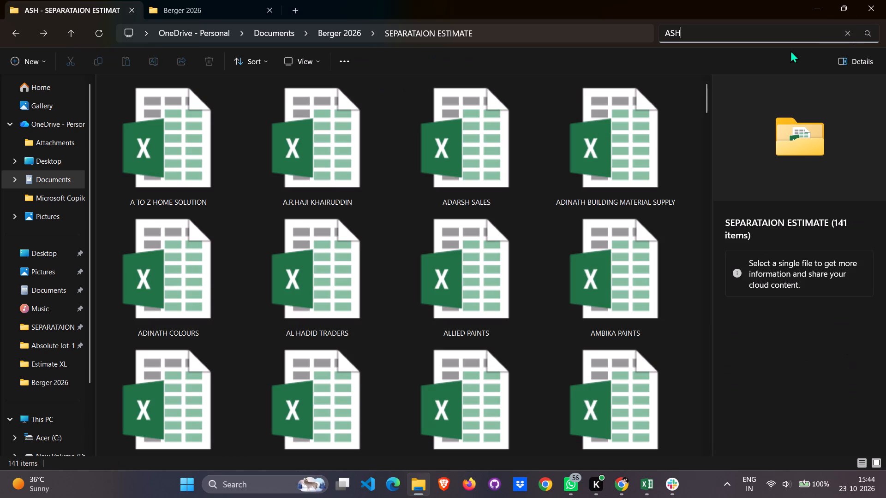
{"action": "double_click", "coordinate": [252, 94]}
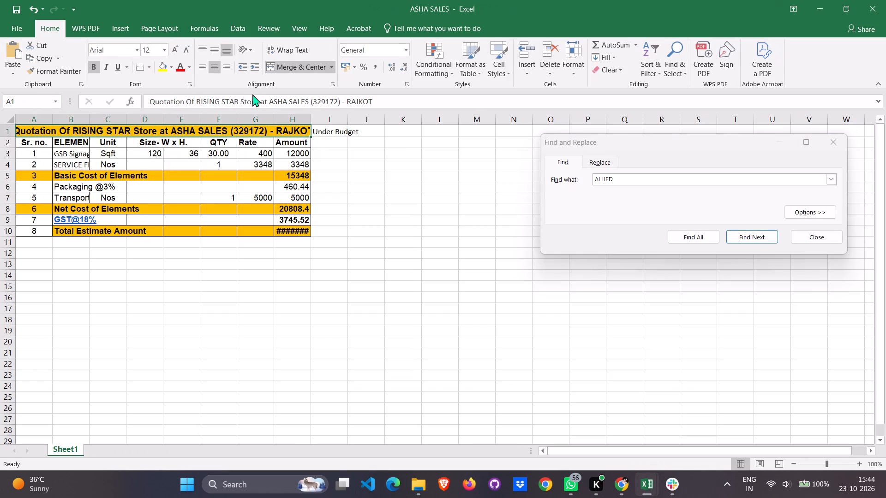
Widen column B of the ASHA SALES estimate to fit the element names, and close the workbook with its changes saved.
{"action": "left_click_drag", "start_coordinate": [89, 120], "coordinate": [128, 118]}
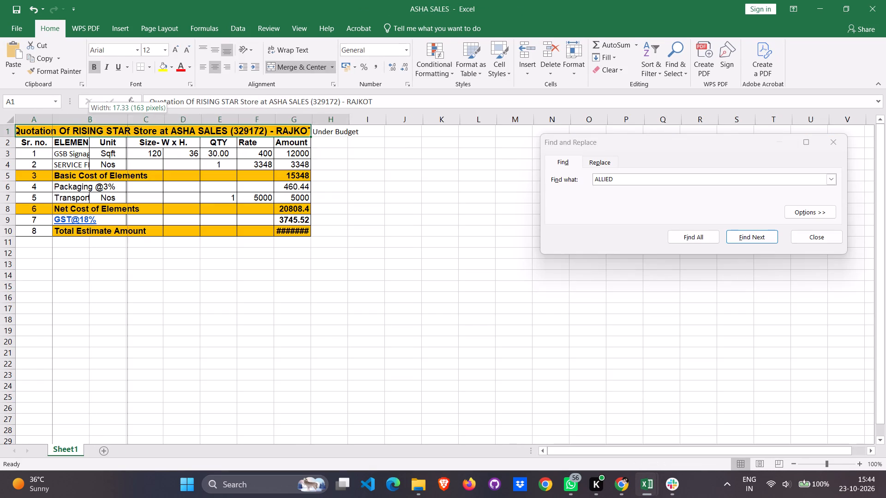
{"action": "left_click_drag", "start_coordinate": [128, 118], "coordinate": [158, 116]}
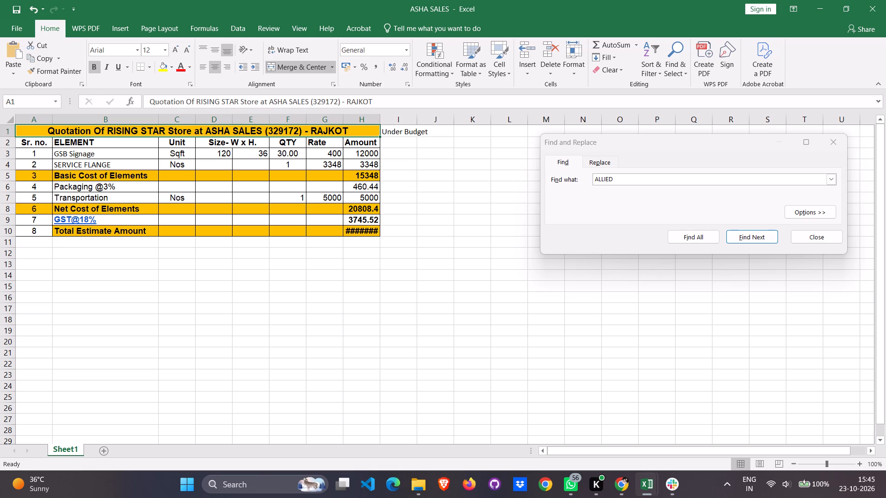
{"action": "left_click", "coordinate": [877, 0]}
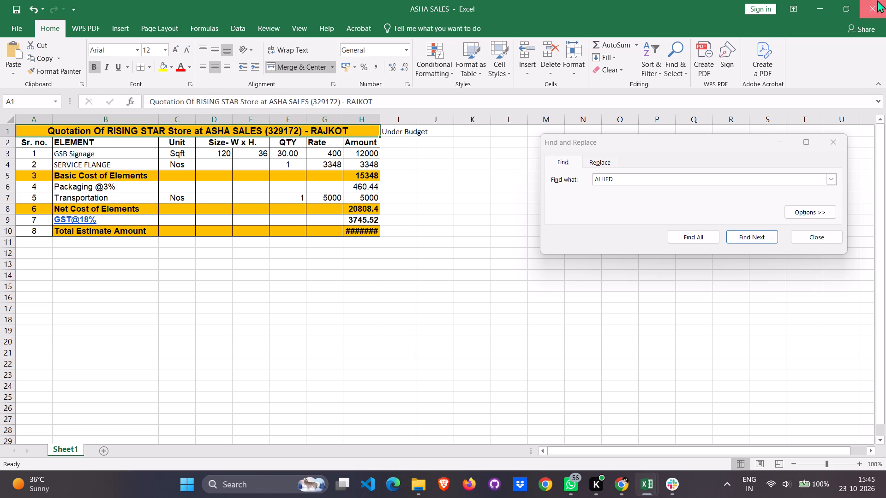
{"action": "left_click", "coordinate": [401, 251]}
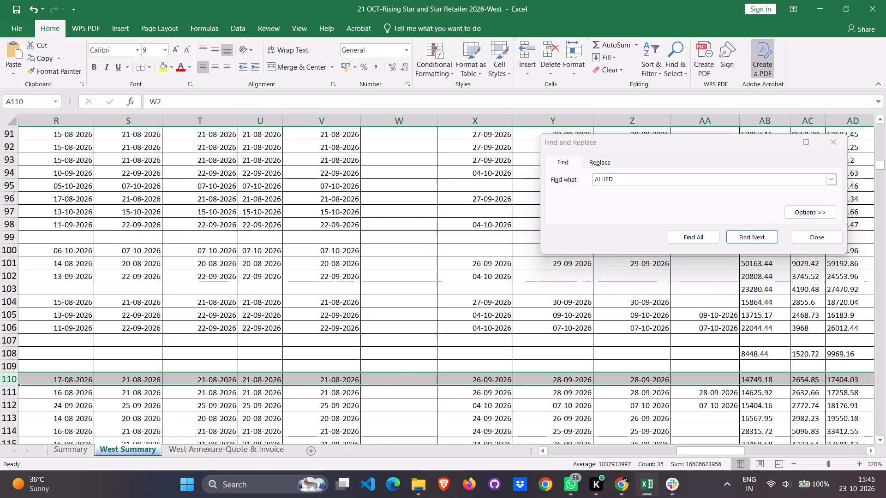
Switch back to File Explorer, search the estimate folder for ALL, and open the ALLIED PAINTS workbook.
{"action": "key", "text": "alt+Tab"}
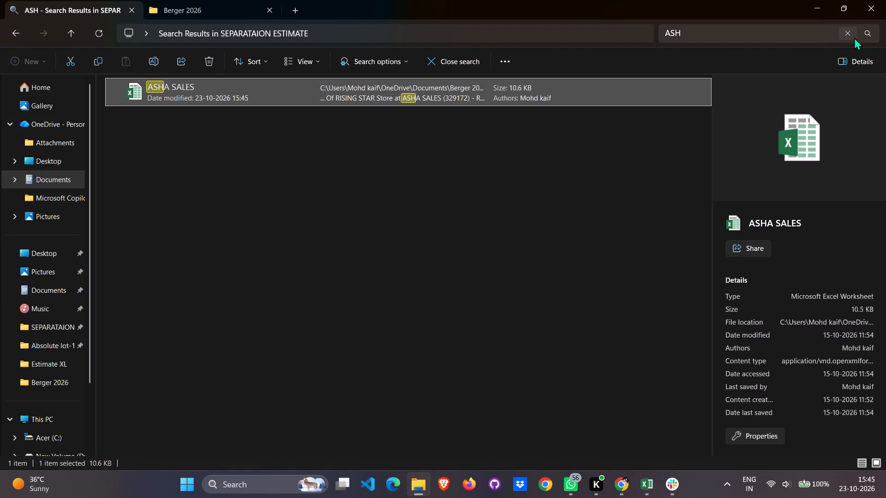
{"action": "left_click", "coordinate": [846, 36]}
{"action": "key", "text": "a"}
{"action": "type", "text": "LL"}
{"action": "double_click", "coordinate": [292, 98]}
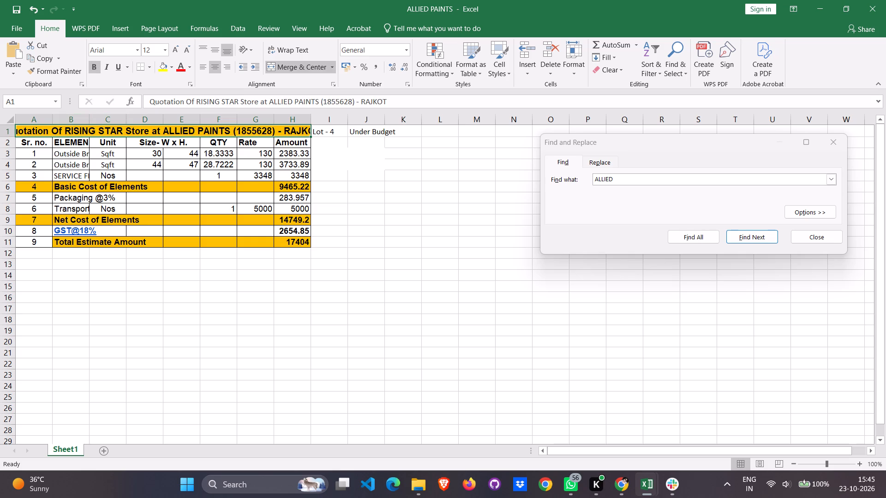
Widen column B of the ALLIED PAINTS estimate to fit the element names, and total the two Outside Branding quantities, F3:F4.
{"action": "left_click_drag", "start_coordinate": [92, 118], "coordinate": [168, 115]}
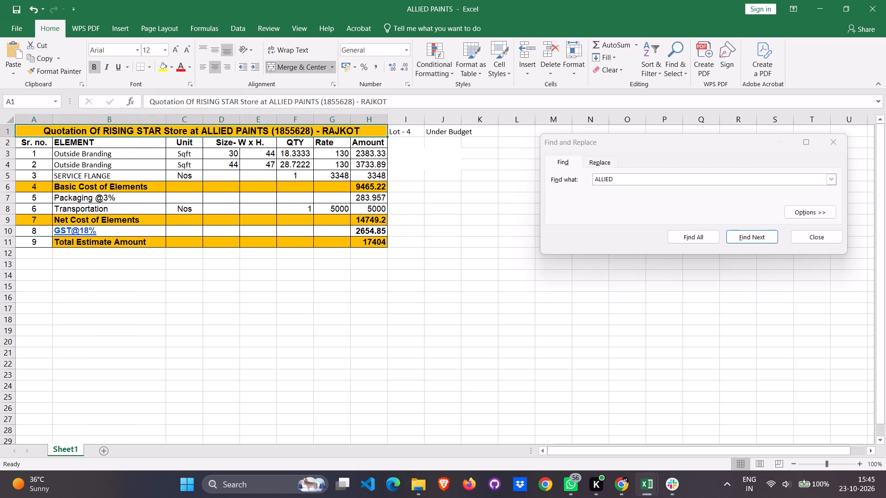
{"action": "left_click", "coordinate": [10, 154]}
{"action": "left_click", "coordinate": [290, 152]}
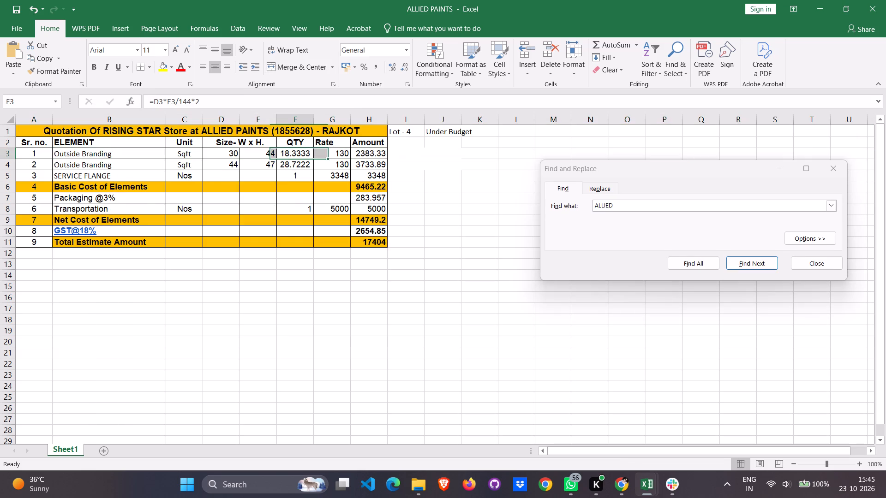
{"action": "key", "text": "shift+Down"}
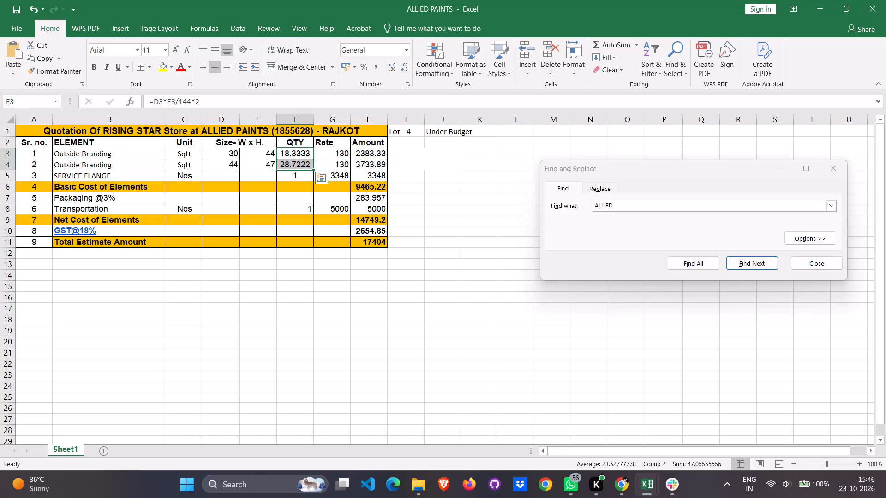
Close the ALLIED PAINTS workbook and save its changes.
{"action": "left_click", "coordinate": [867, 4]}
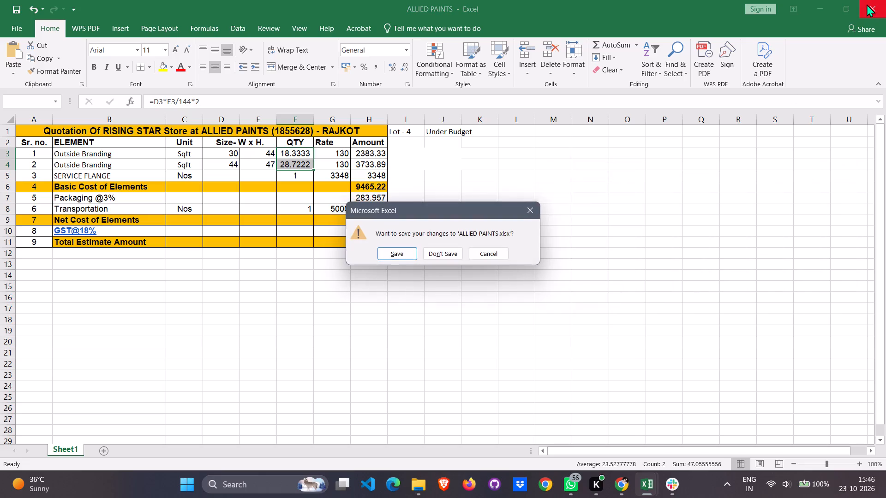
{"action": "left_click", "coordinate": [390, 251]}
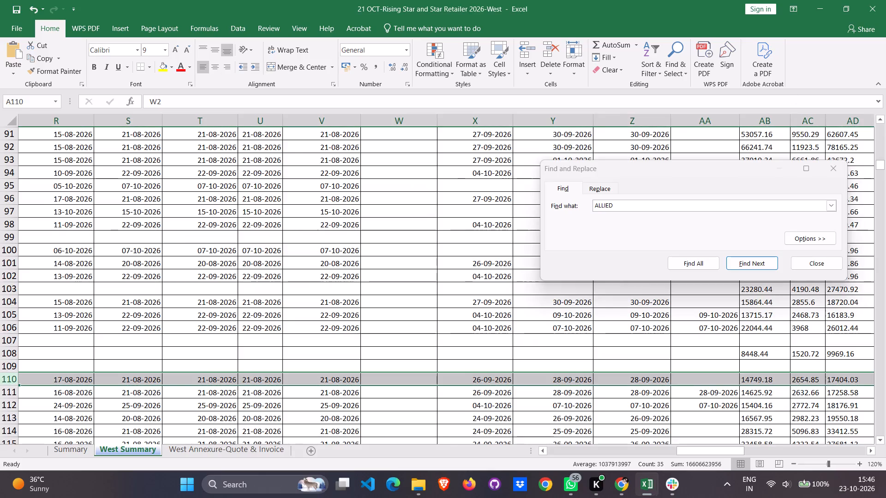
Search the retailer names in column F of the West Summary for JB and list all matches.
{"action": "scroll", "coordinate": [386, 258], "scroll_direction": "right", "scroll_amount": 12}
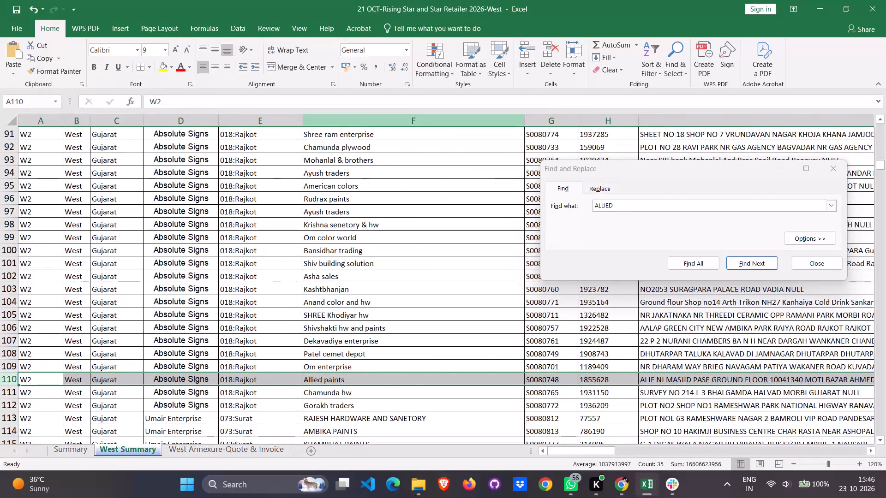
{"action": "left_click", "coordinate": [408, 125]}
{"action": "double_click", "coordinate": [641, 209]}
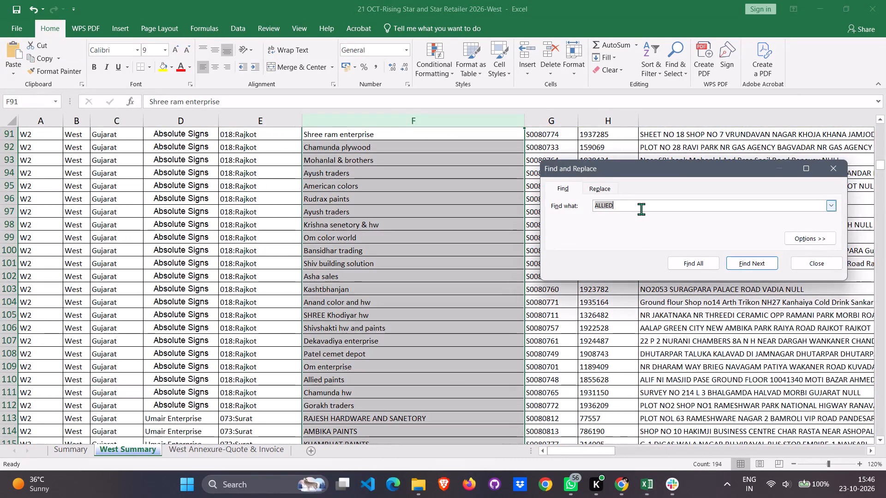
{"action": "key", "text": "j"}
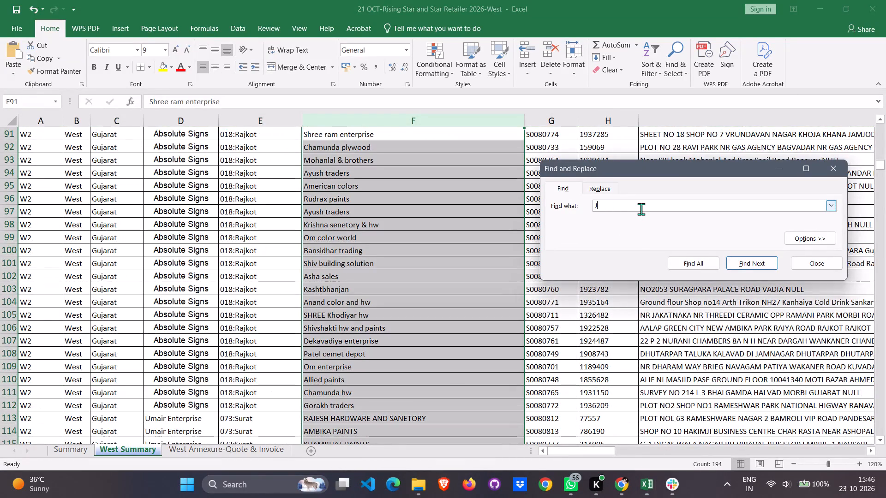
{"action": "key", "text": "b"}
{"action": "left_click", "coordinate": [745, 259]}
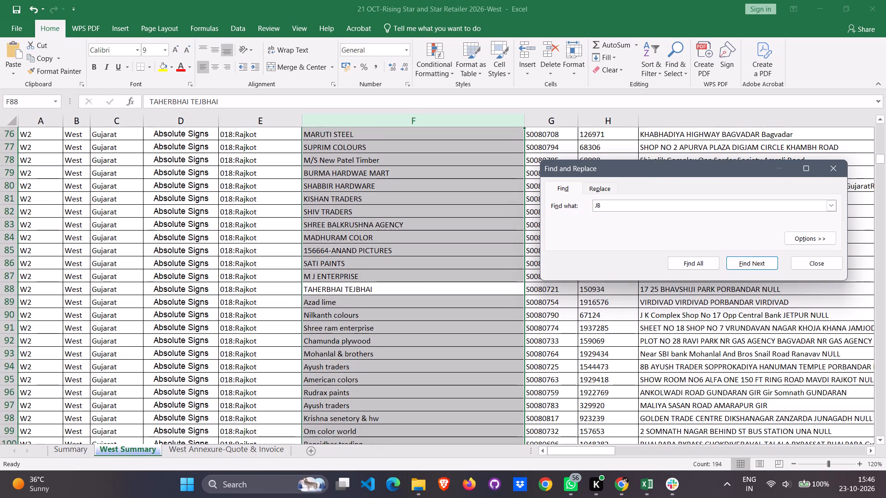
{"action": "left_click", "coordinate": [757, 261]}
{"action": "left_click", "coordinate": [758, 261]}
{"action": "left_click", "coordinate": [697, 261]}
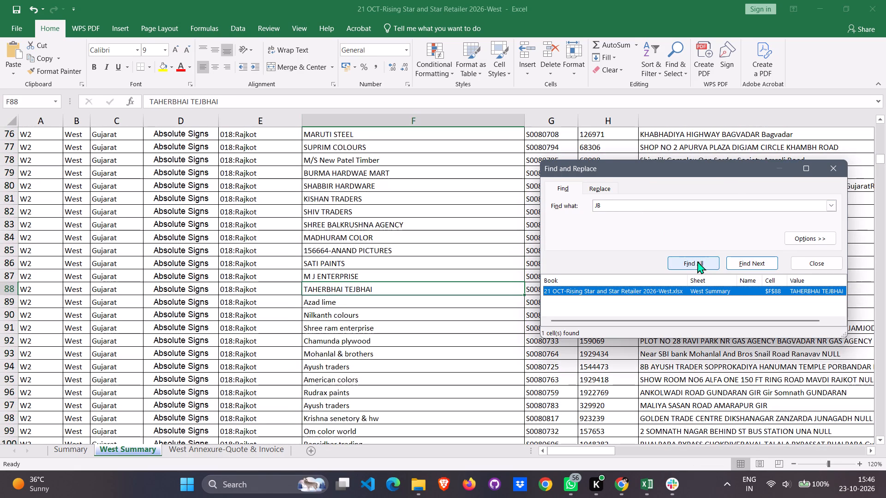
Change the column F search to J B, select the whole J B ENTERPRISE row, row 64, and collapse the result list.
{"action": "left_click", "coordinate": [623, 206]}
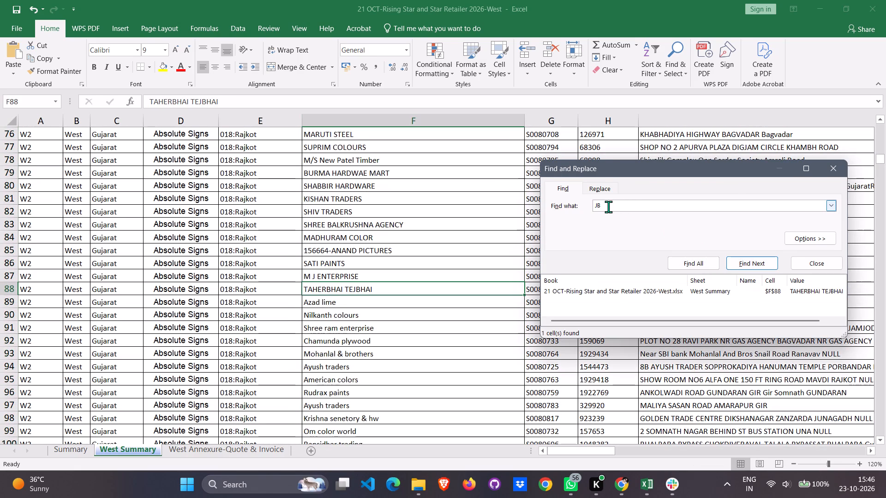
{"action": "key", "text": "BackSpace"}
{"action": "key", "text": "space"}
{"action": "type", "text": "B"}
{"action": "left_click", "coordinate": [771, 259]}
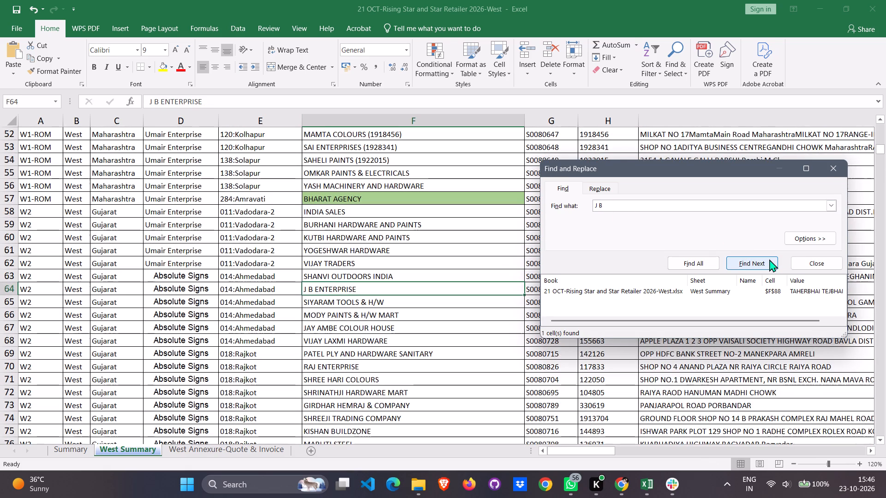
{"action": "left_click", "coordinate": [356, 286]}
{"action": "left_click", "coordinate": [9, 288]}
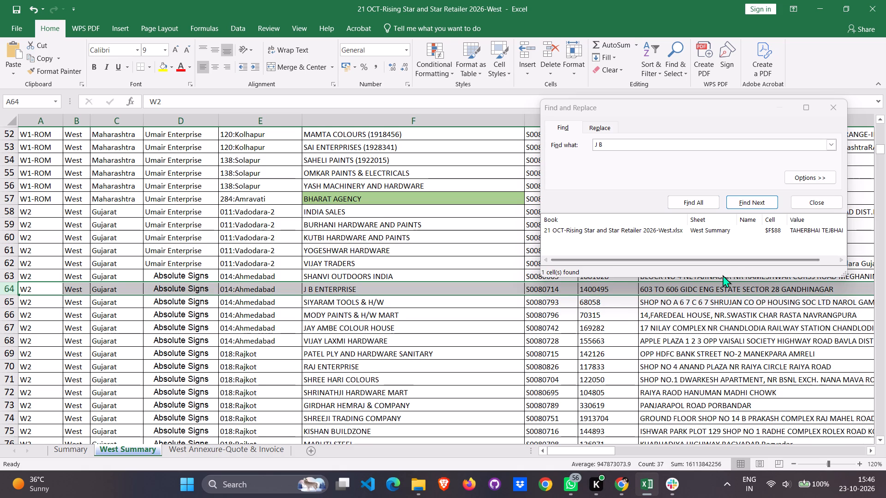
{"action": "left_click_drag", "start_coordinate": [722, 279], "coordinate": [719, 219]}
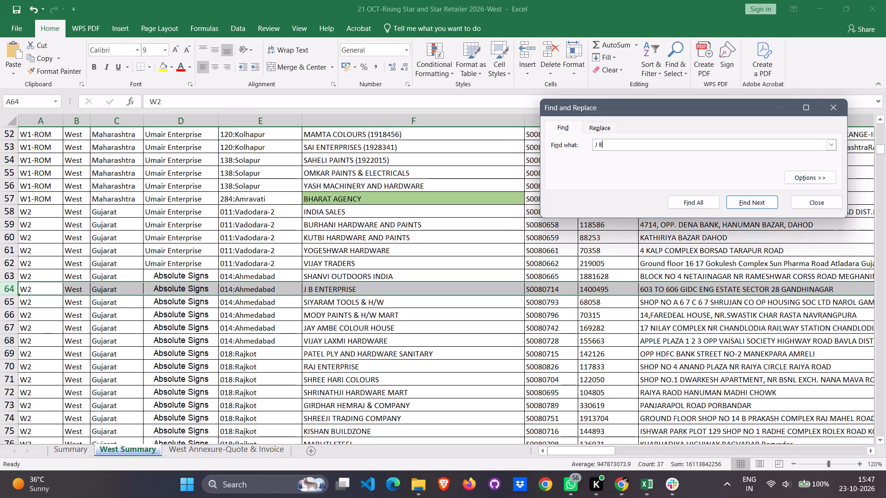
Examine the J B ENTERPRISE row of the West Summary, from its address and contact columns through the dates to the amounts in AB:AD.
{"action": "scroll", "coordinate": [616, 326], "scroll_direction": "left", "scroll_amount": 5}
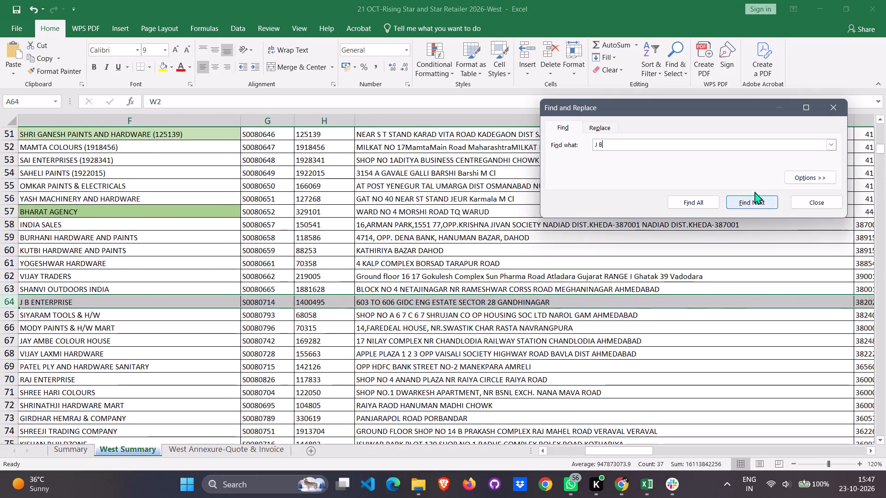
{"action": "left_click_drag", "start_coordinate": [742, 106], "coordinate": [332, 153]}
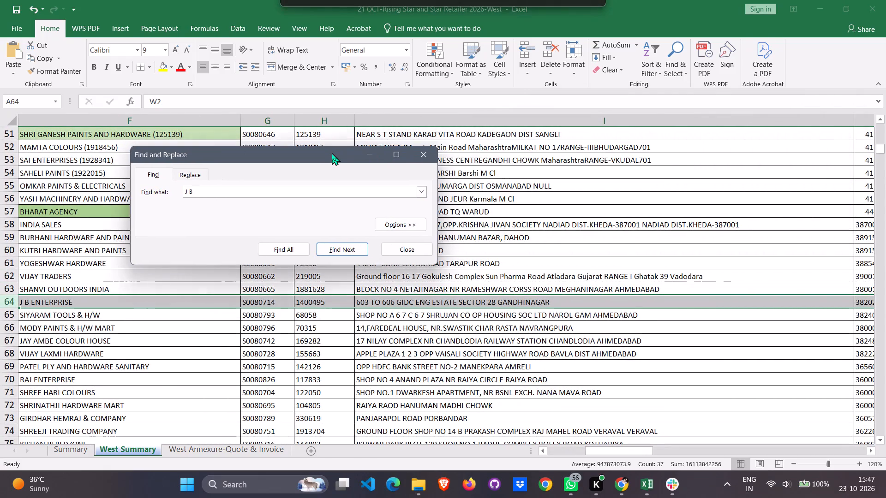
{"action": "left_click_drag", "start_coordinate": [332, 153], "coordinate": [288, 154]}
{"action": "scroll", "coordinate": [582, 254], "scroll_direction": "left", "scroll_amount": 5}
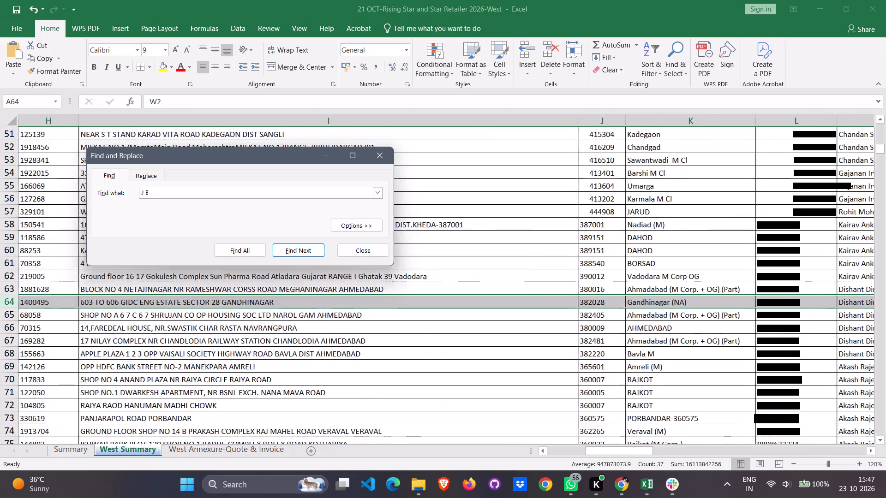
{"action": "scroll", "coordinate": [668, 302], "scroll_direction": "left", "scroll_amount": 6}
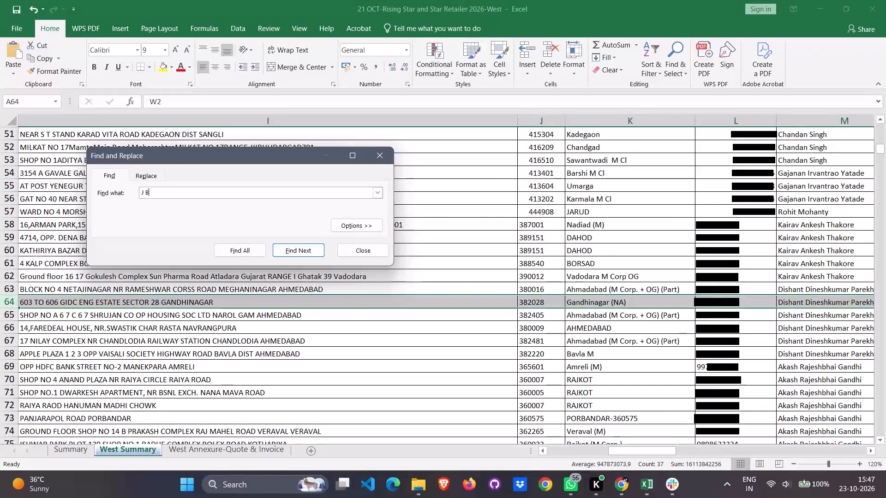
{"action": "scroll", "coordinate": [667, 302], "scroll_direction": "left", "scroll_amount": 6}
{"action": "scroll", "coordinate": [667, 302], "scroll_direction": "right", "scroll_amount": 4}
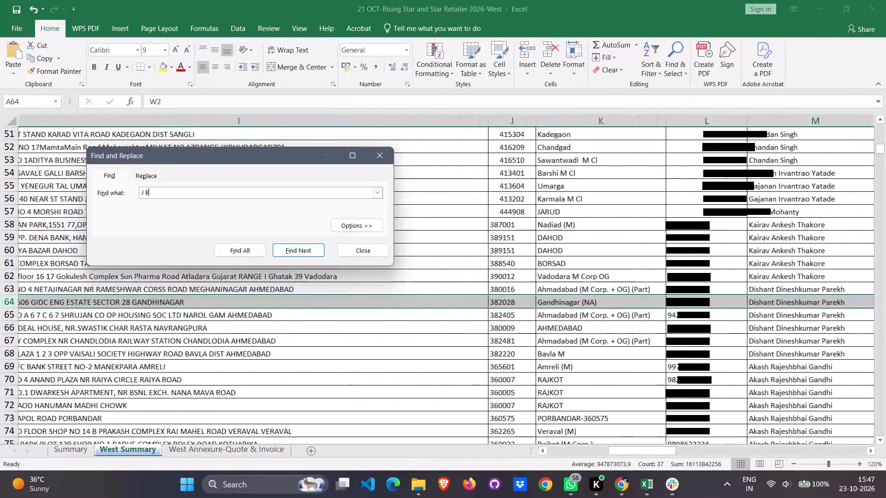
{"action": "scroll", "coordinate": [667, 302], "scroll_direction": "left", "scroll_amount": 1}
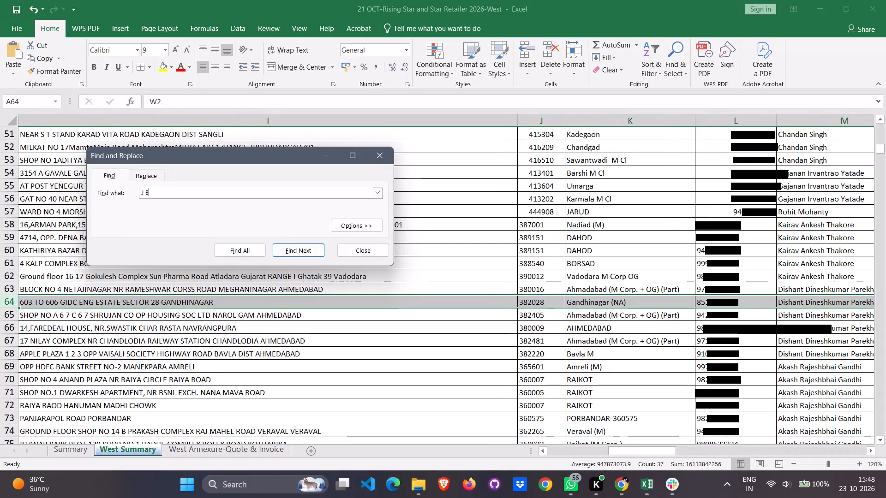
{"action": "scroll", "coordinate": [667, 302], "scroll_direction": "left", "scroll_amount": 8}
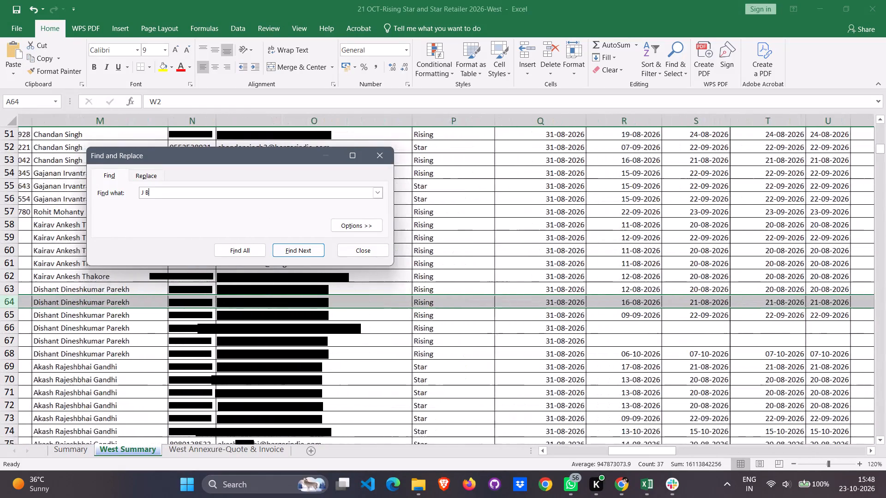
{"action": "scroll", "coordinate": [667, 302], "scroll_direction": "left", "scroll_amount": 7}
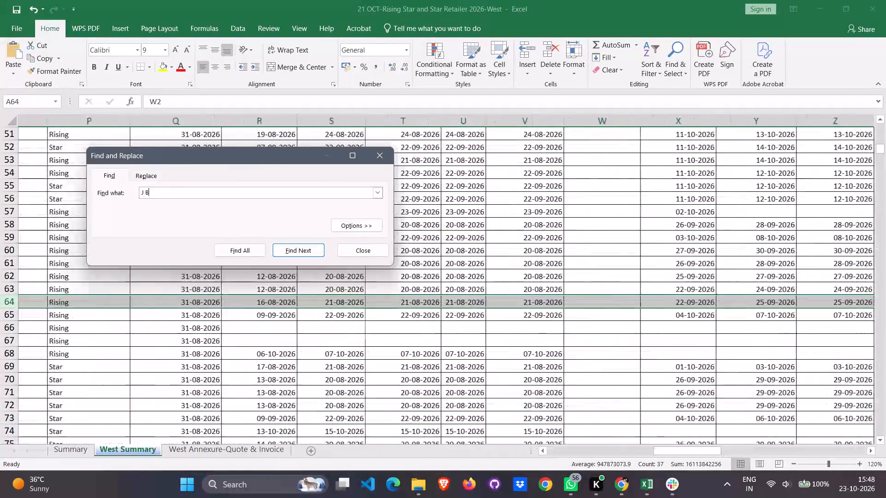
{"action": "scroll", "coordinate": [667, 302], "scroll_direction": "left", "scroll_amount": 4}
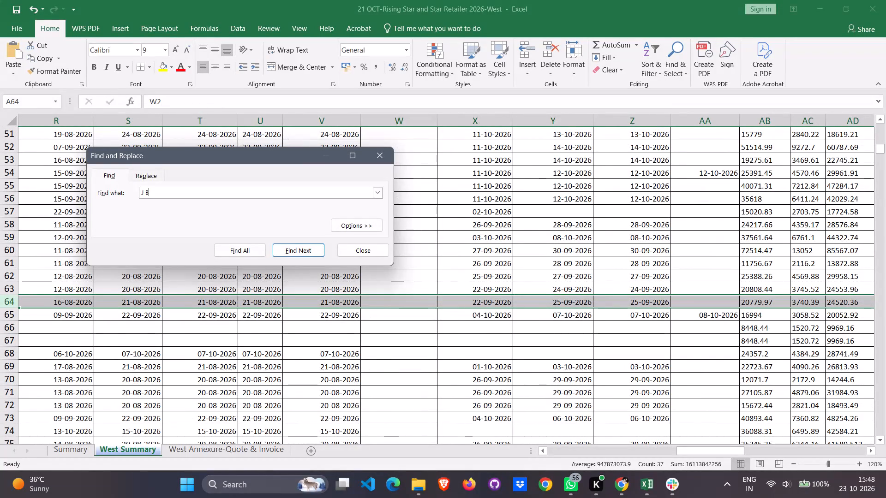
{"action": "scroll", "coordinate": [670, 251], "scroll_direction": "right", "scroll_amount": 1}
{"action": "left_click_drag", "start_coordinate": [278, 149], "coordinate": [461, 149]}
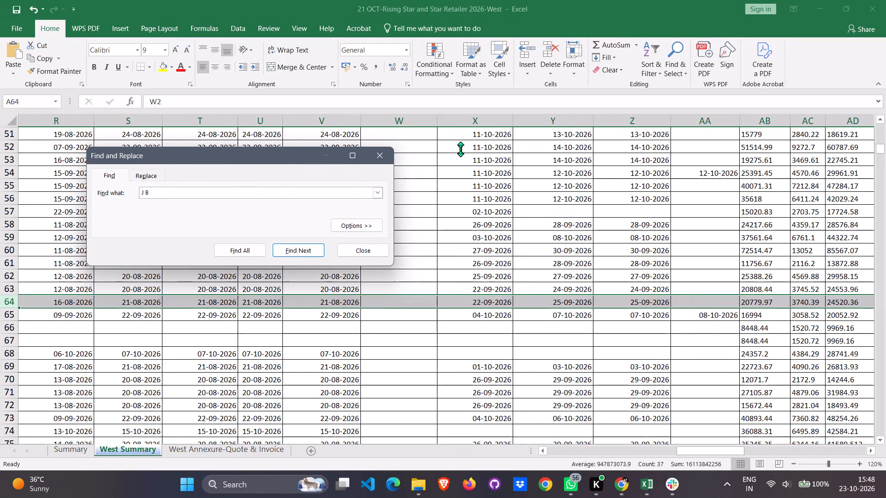
{"action": "left_click_drag", "start_coordinate": [461, 149], "coordinate": [463, 148]}
{"action": "left_click_drag", "start_coordinate": [250, 159], "coordinate": [694, 167]}
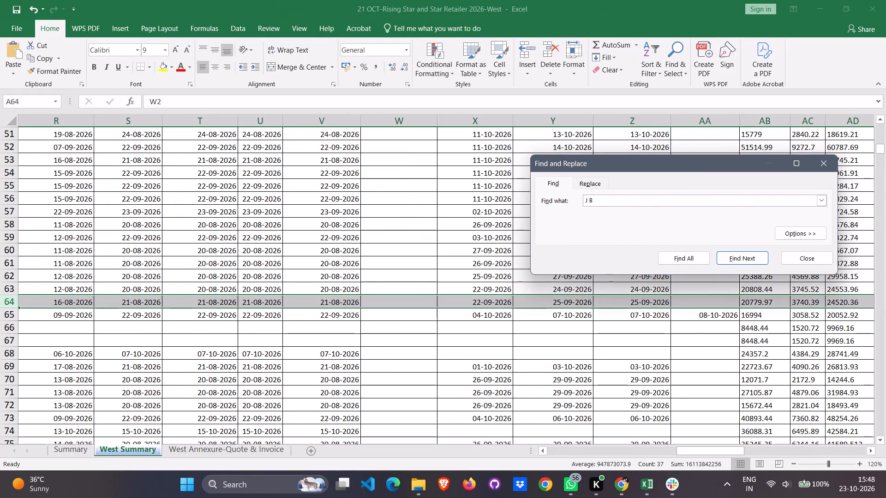
In File Explorer, search the SEPARATAION ESTIMATE folder for J B and open the J B ENTERPRISE workbook.
{"action": "left_click", "coordinate": [418, 477]}
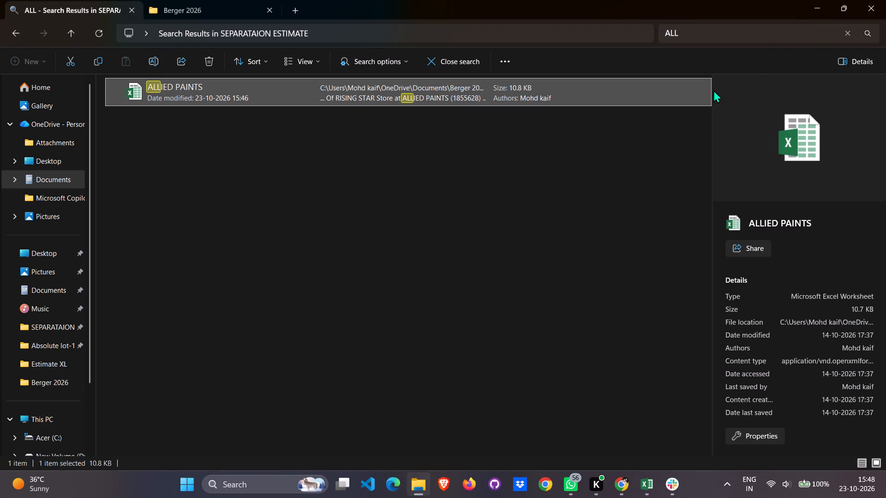
{"action": "left_click", "coordinate": [850, 34]}
{"action": "key", "text": "space"}
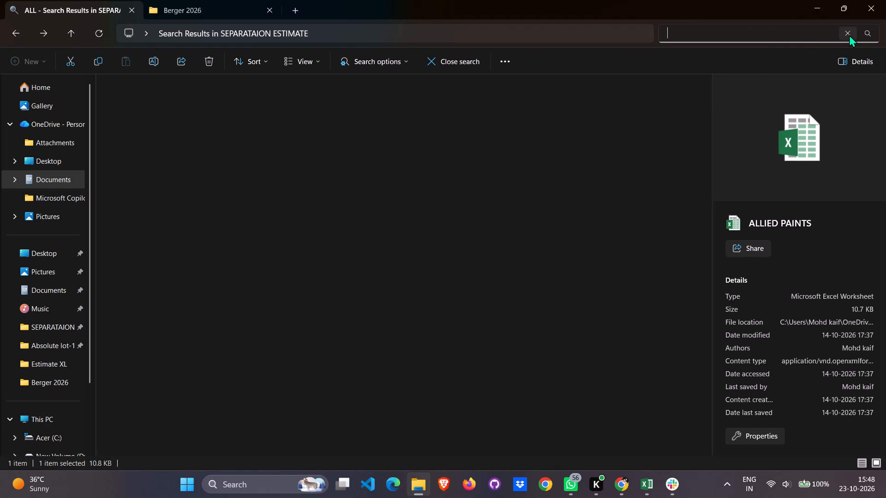
{"action": "type", "text": "J B"}
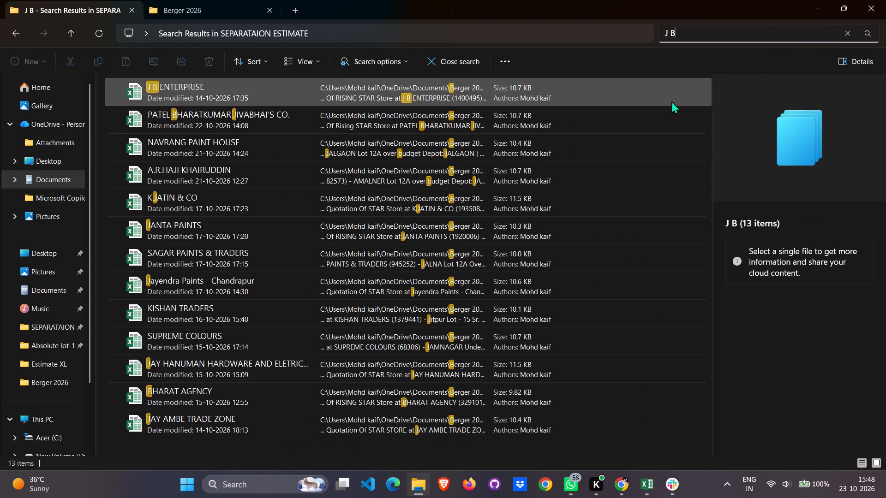
{"action": "double_click", "coordinate": [278, 101]}
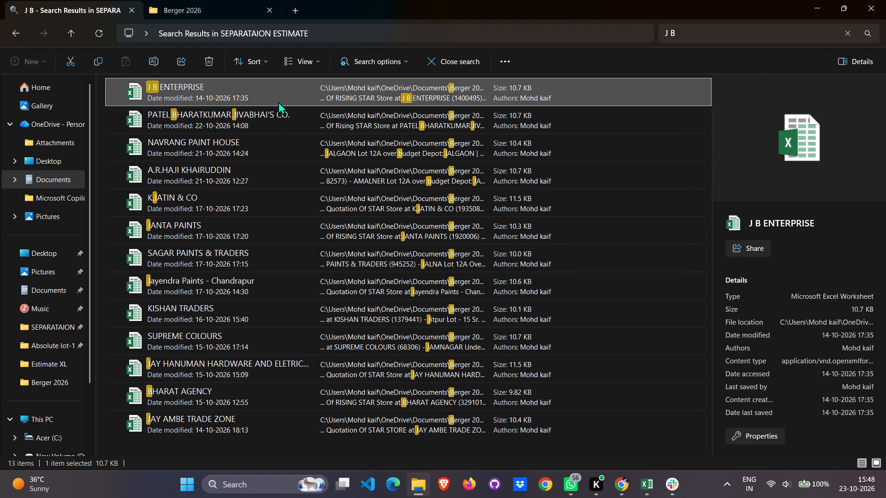
{"action": "double_click", "coordinate": [279, 87]}
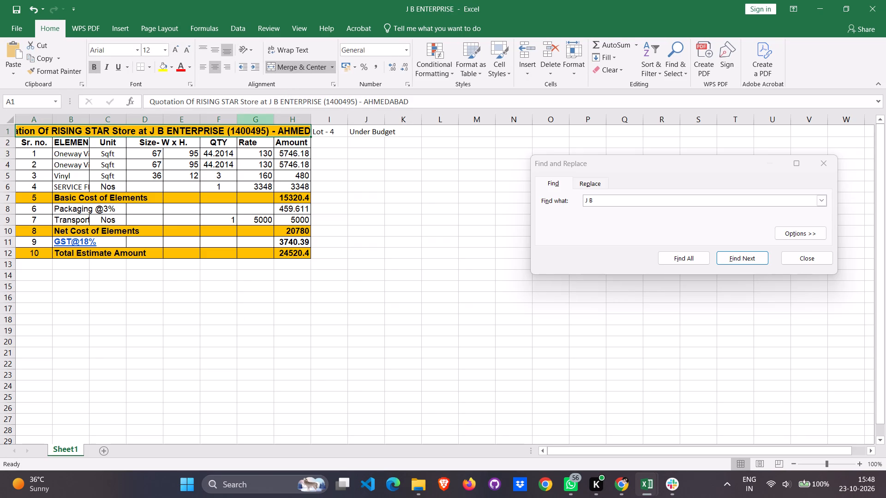
Widen column B of the J B ENTERPRISE estimate to fit the element names.
{"action": "left_click_drag", "start_coordinate": [86, 116], "coordinate": [138, 116]}
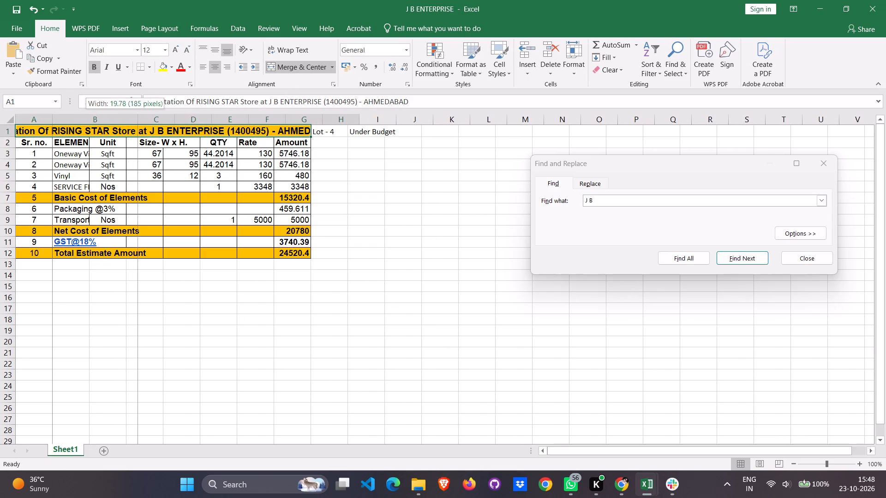
{"action": "left_click_drag", "start_coordinate": [138, 116], "coordinate": [143, 116]}
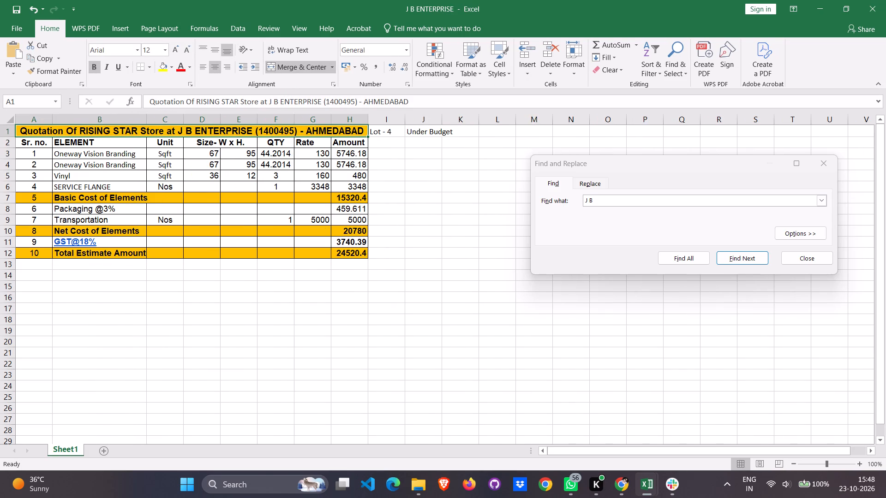
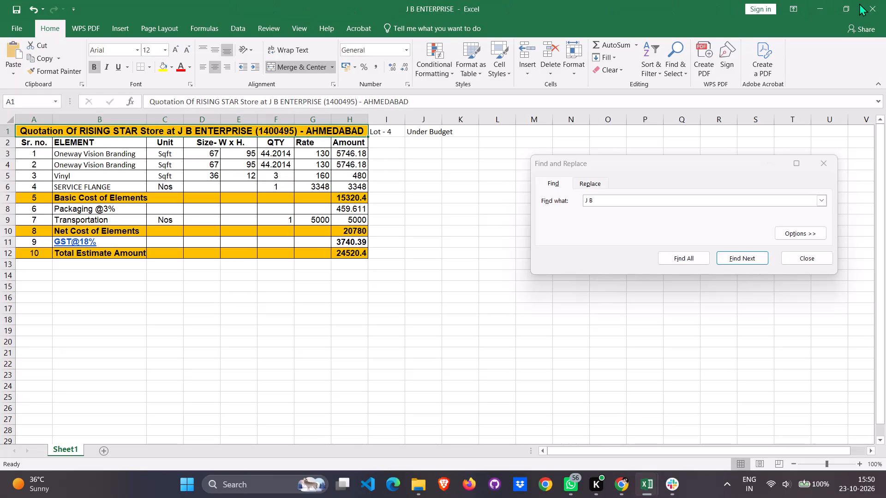
Close the J B ENTERPRISE estimate workbook and save its changes.
{"action": "left_click", "coordinate": [863, 8]}
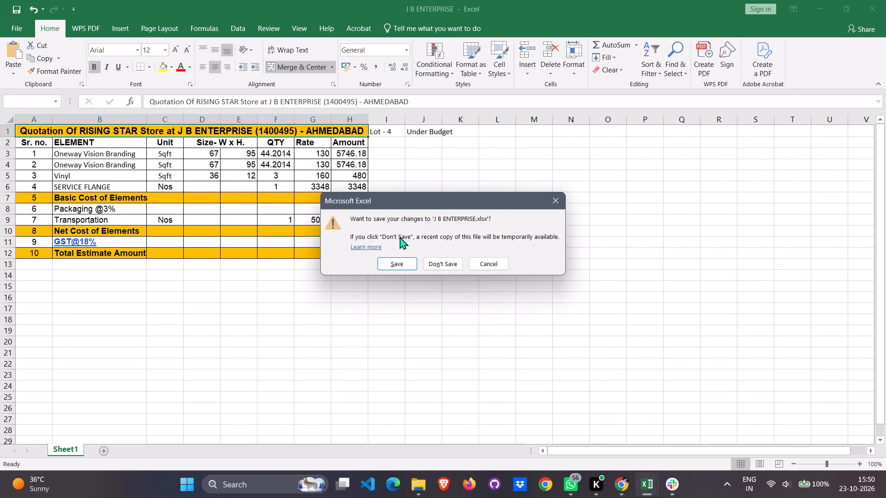
{"action": "left_click", "coordinate": [390, 264]}
Search column F of the West Summary for SIYARAM, list all matches, and move the search dialog clear of the dealer names.
{"action": "scroll", "coordinate": [390, 264], "scroll_direction": "right", "scroll_amount": 17}
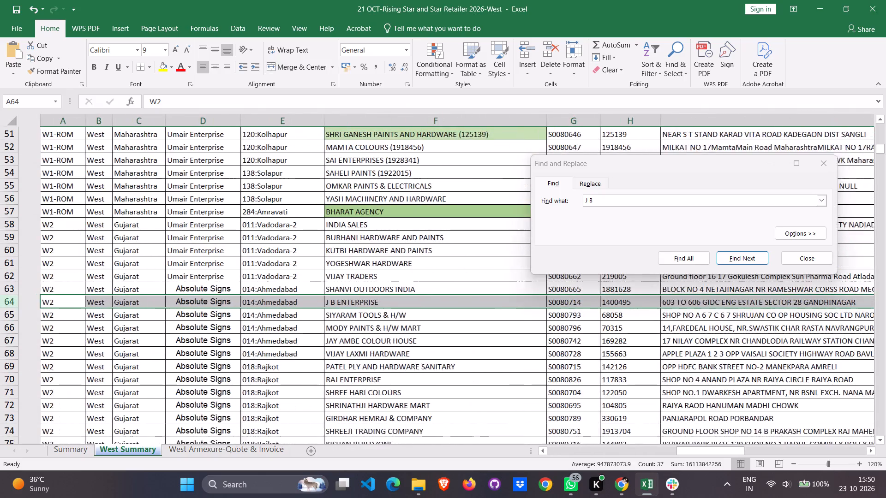
{"action": "left_click", "coordinate": [404, 123]}
{"action": "left_click", "coordinate": [613, 199]}
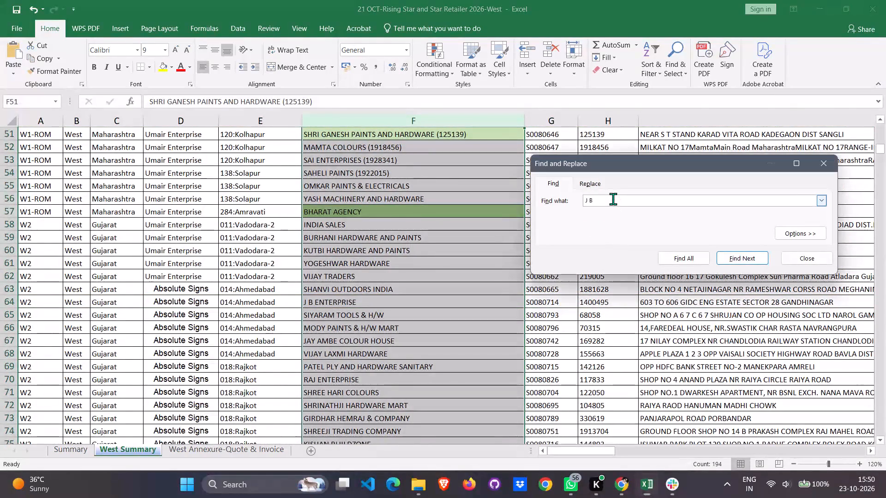
{"action": "key", "text": "BackSpace"}
{"action": "key", "text": "BackSpace"}
{"action": "key", "text": "BackSpace"}
{"action": "type", "text": "SIYARAM"}
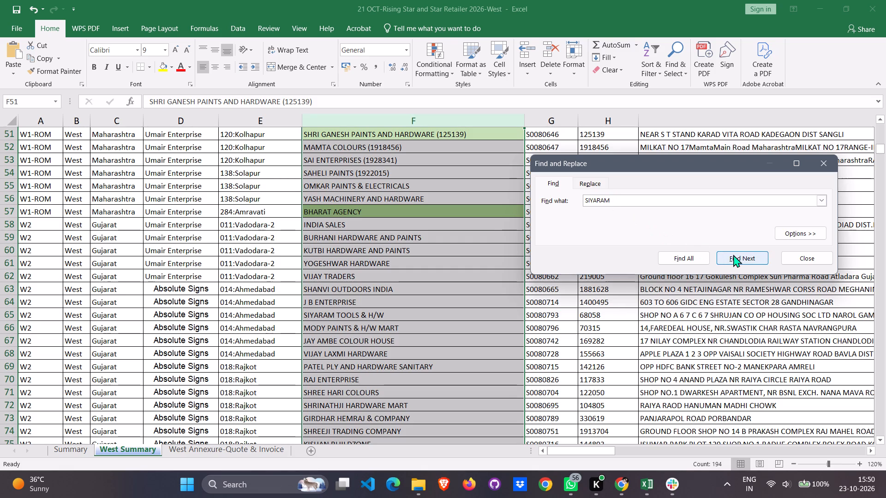
{"action": "left_click", "coordinate": [733, 255]}
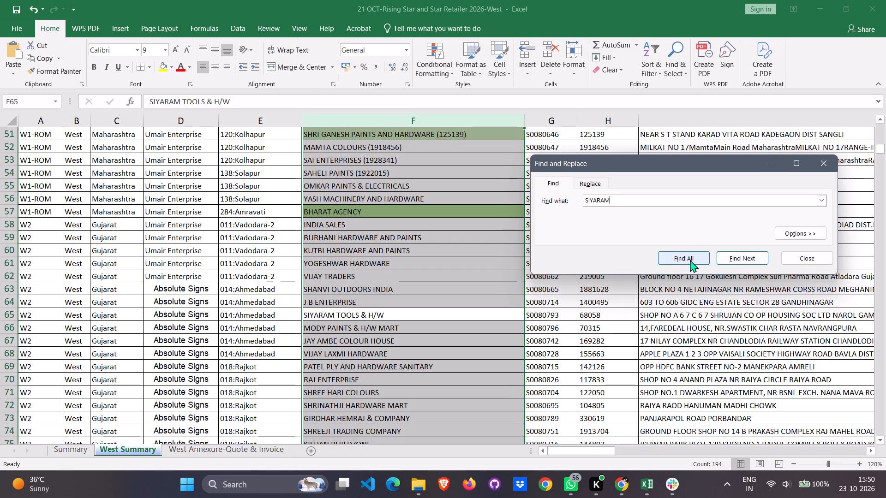
{"action": "left_click", "coordinate": [690, 260]}
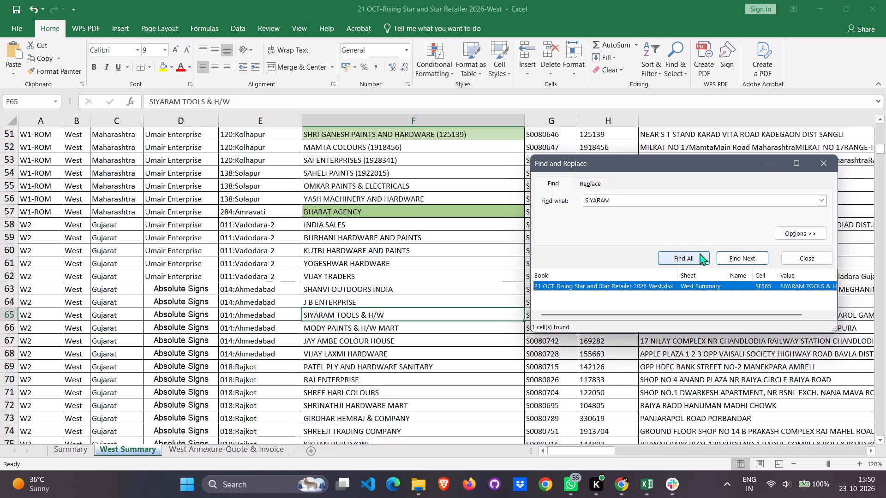
{"action": "double_click", "coordinate": [740, 258]}
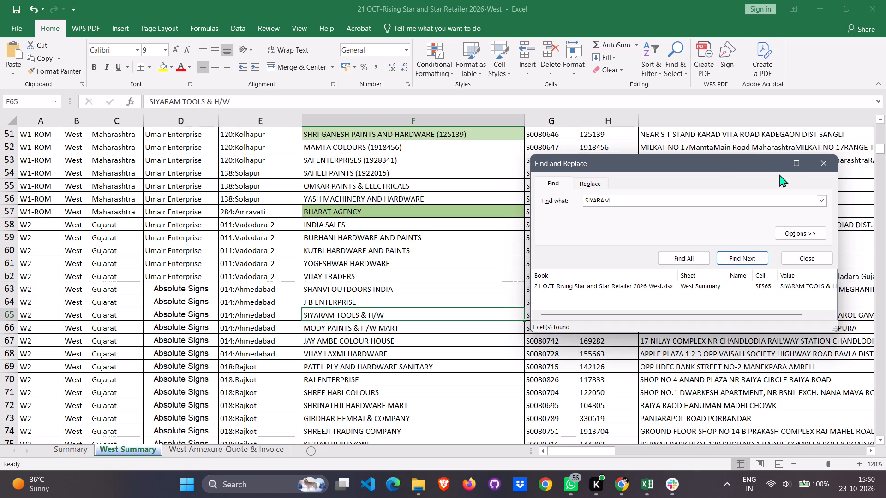
{"action": "left_click_drag", "start_coordinate": [715, 166], "coordinate": [754, 162]}
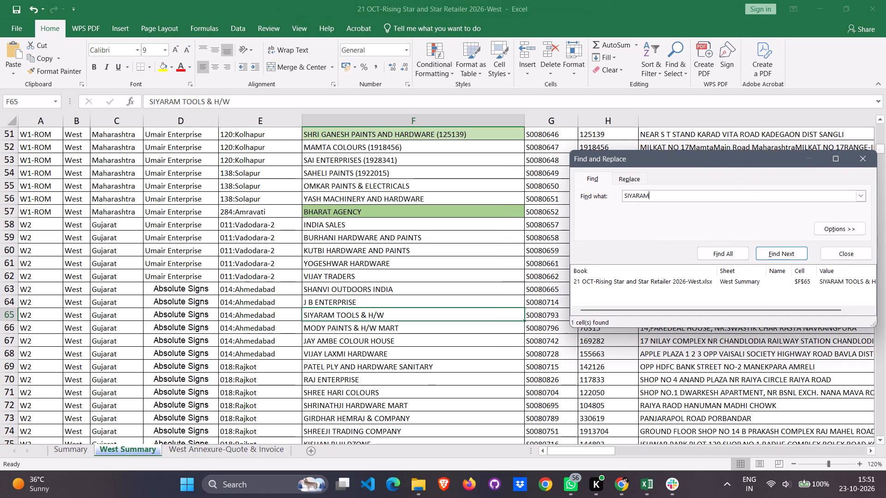
Examine the dealer names in column F one by one, from the first dealer in row 2 to SIYARAM TOOLS & H/W in row 65.
{"action": "scroll", "coordinate": [388, 169], "scroll_direction": "up", "scroll_amount": 6}
{"action": "scroll", "coordinate": [387, 170], "scroll_direction": "down", "scroll_amount": 1}
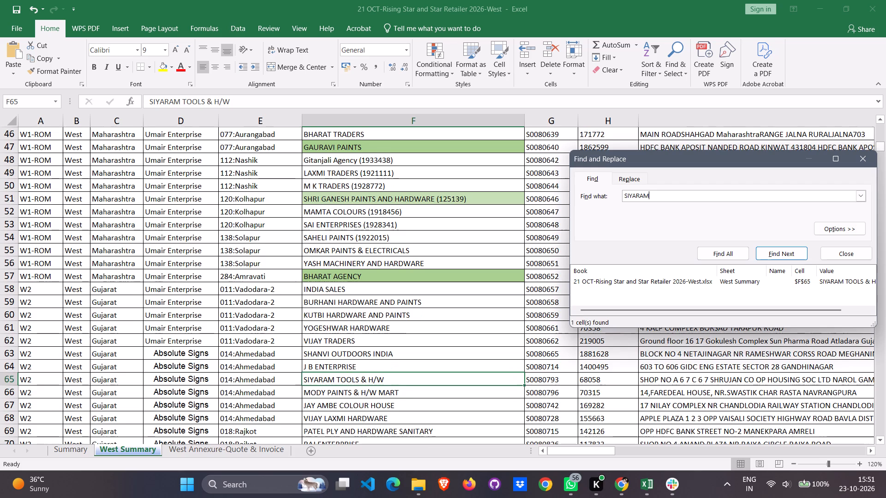
{"action": "scroll", "coordinate": [387, 170], "scroll_direction": "up", "scroll_amount": 14}
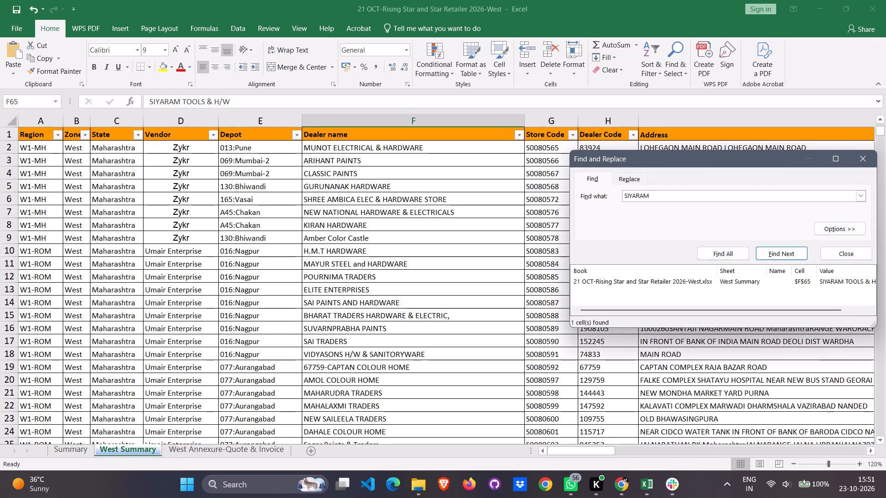
{"action": "left_click", "coordinate": [384, 151]}
{"action": "key", "text": "Down"}
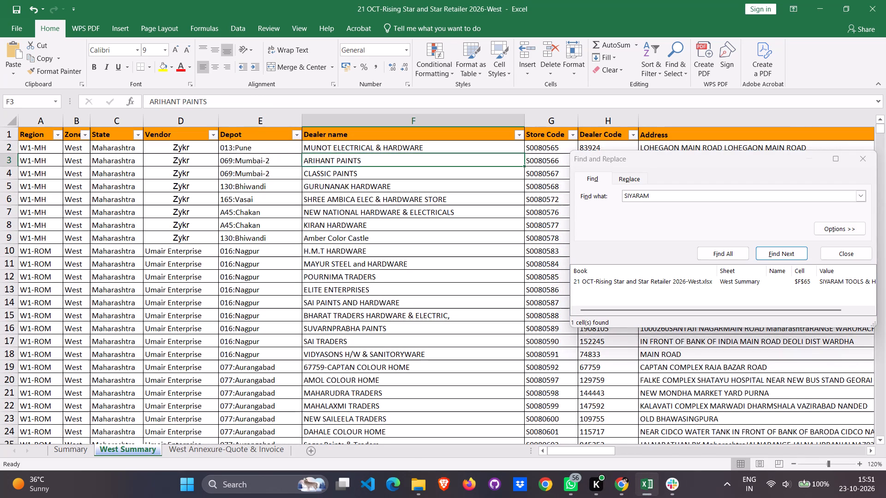
{"action": "key", "text": "Down"}
{"action": "key", "text": "Down"}
{"action": "key", "text": "Down"}
{"action": "key", "text": "Down"}
{"action": "key", "text": "Down"}
{"action": "key", "text": "Up"}
{"action": "key", "text": "Up"}
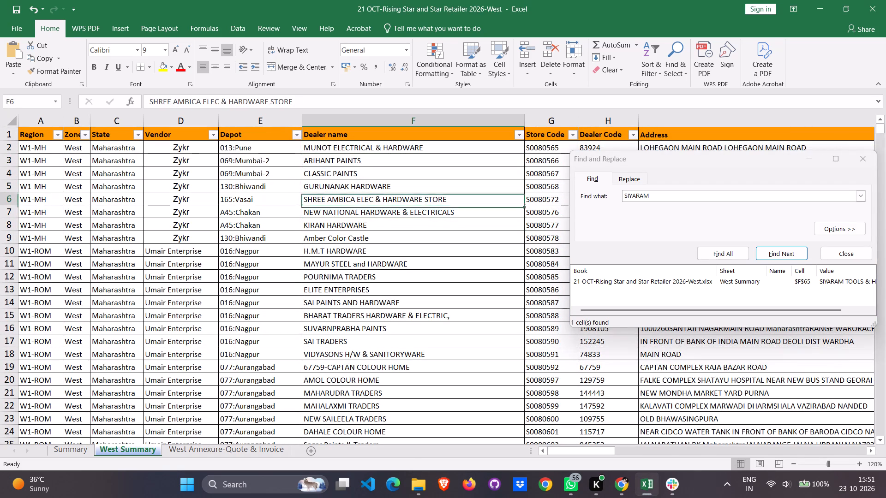
{"action": "key", "text": "Down"}
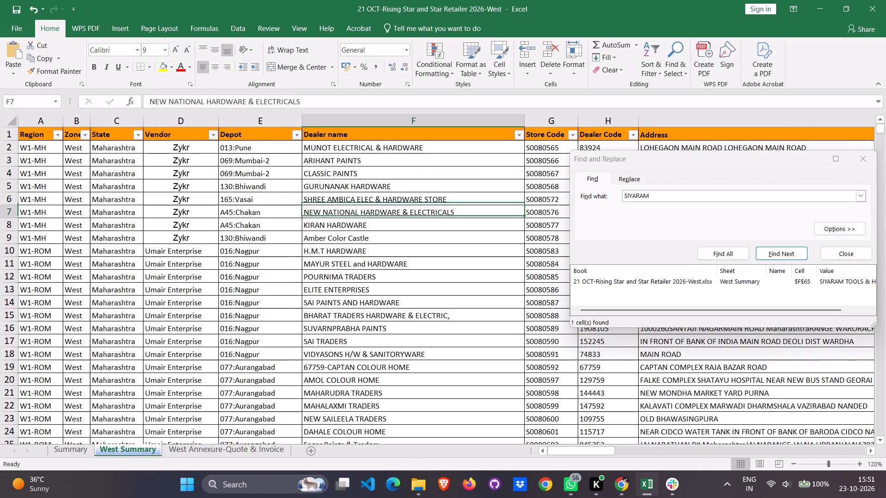
{"action": "key", "text": "Down"}
{"action": "key", "text": "Down"}
{"action": "key", "text": "Down"}
{"action": "key", "text": "Down"}
{"action": "key", "text": "Down"}
{"action": "key", "text": "Down"}
{"action": "key", "text": "Down"}
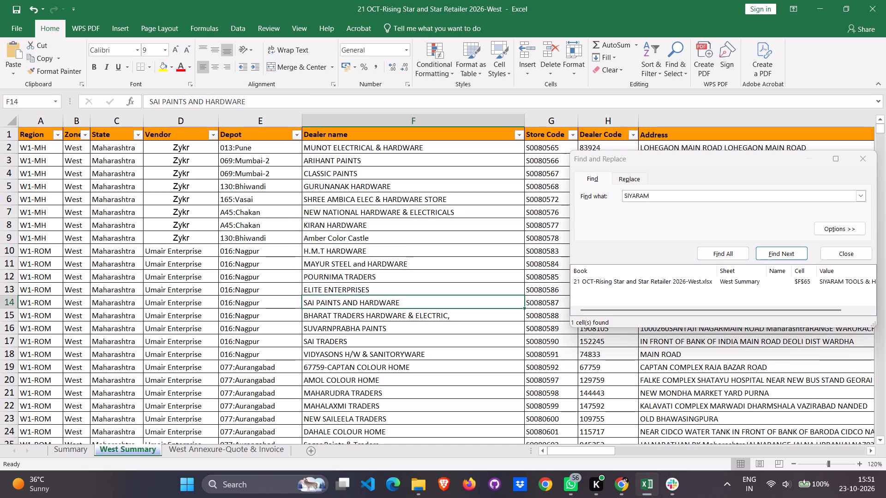
{"action": "key", "text": "Down"}
{"action": "key", "text": "Down"}
{"action": "key", "text": "Down"}
{"action": "key", "text": "Down"}
{"action": "key", "text": "Down"}
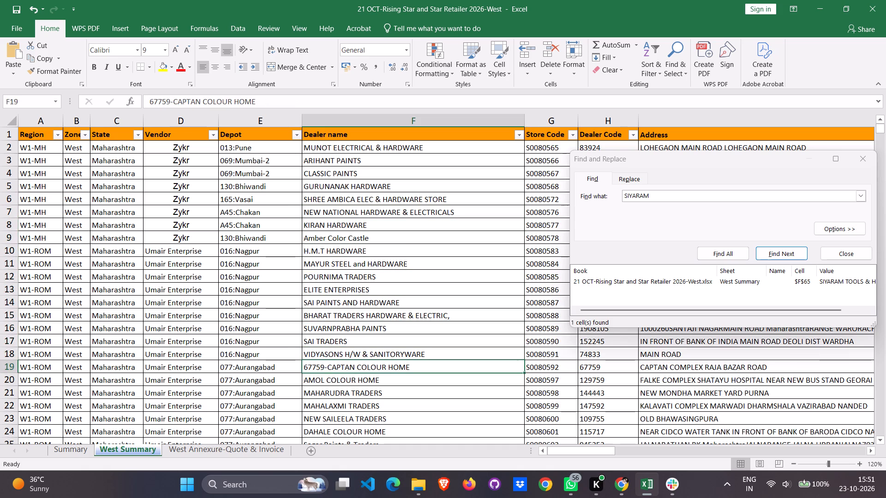
{"action": "key", "text": "Down"}
{"action": "key", "text": "Down"}
{"action": "key", "text": "Down"}
{"action": "key", "text": "Down"}
{"action": "key", "text": "Down"}
{"action": "key", "text": "Down"}
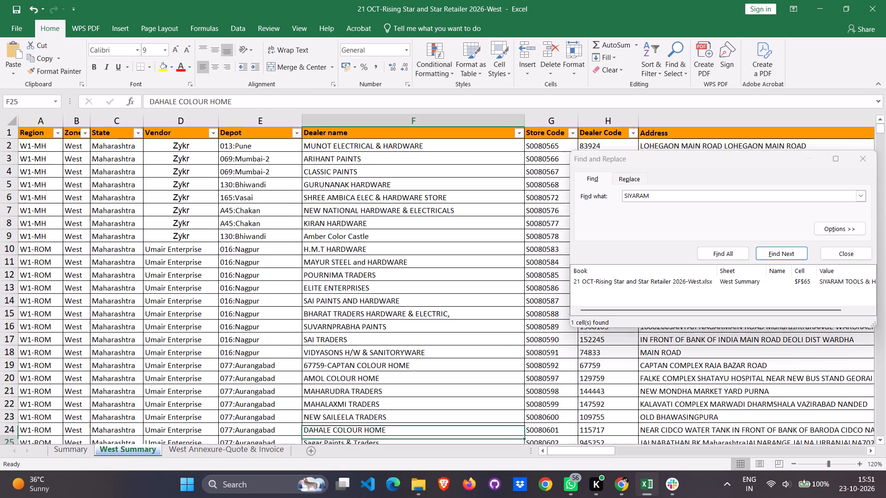
{"action": "key", "text": "Down"}
{"action": "key", "text": "Down"}
{"action": "key", "text": "Down"}
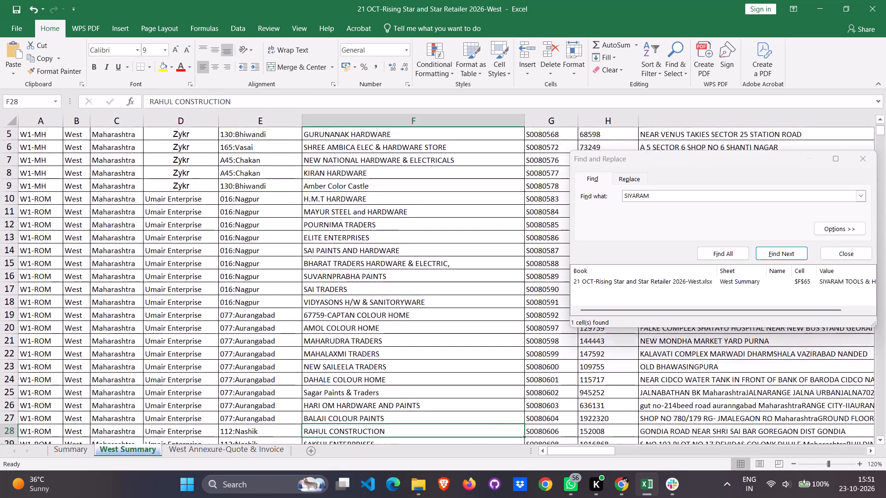
{"action": "key", "text": "Down"}
{"action": "key", "text": "Down"}
{"action": "key", "text": "Down"}
{"action": "key", "text": "Down"}
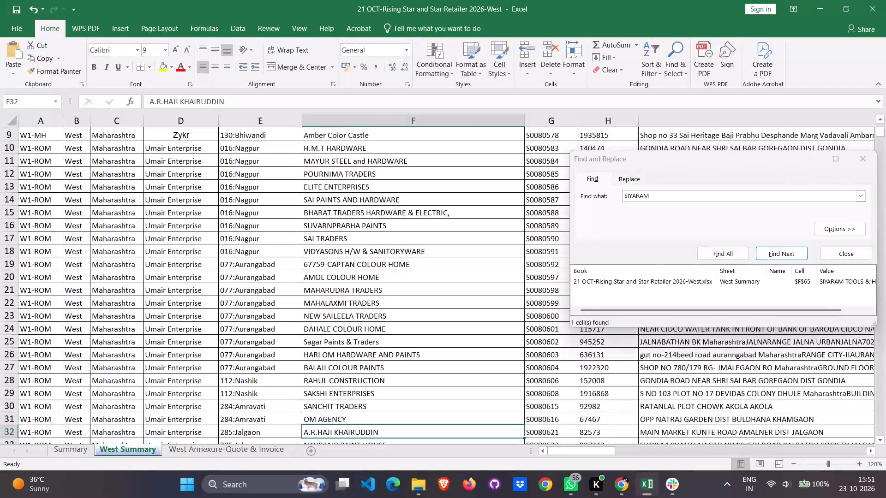
{"action": "key", "text": "Down"}
{"action": "key", "text": "Down"}
{"action": "key", "text": "Down"}
{"action": "key", "text": "Down"}
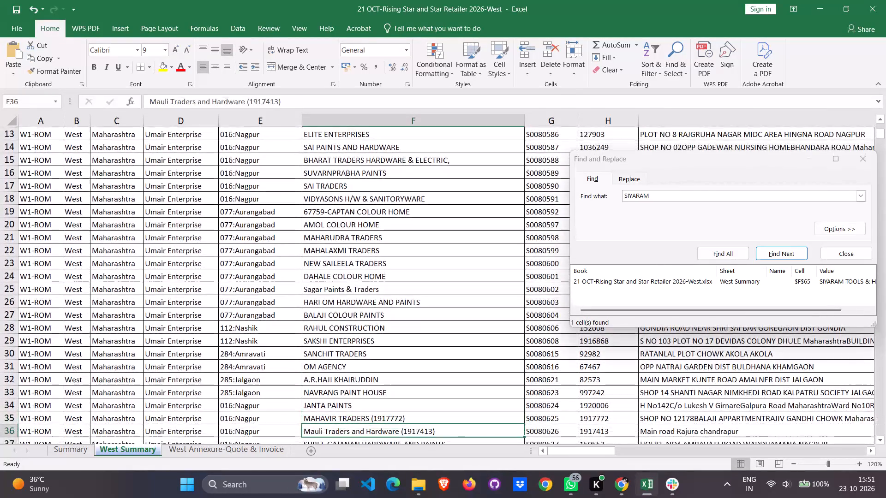
{"action": "key", "text": "Down"}
{"action": "key", "text": "Down"}
{"action": "key", "text": "Up"}
{"action": "key", "text": "Down"}
{"action": "key", "text": "Down"}
{"action": "key", "text": "Down"}
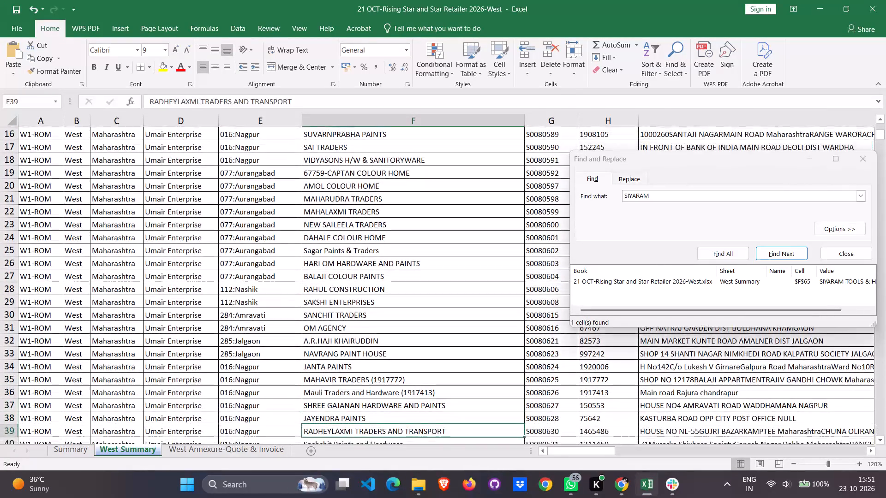
{"action": "key", "text": "Down"}
{"action": "key", "text": "Down"}
{"action": "key", "text": "Down"}
{"action": "key", "text": "Down"}
{"action": "key", "text": "Down"}
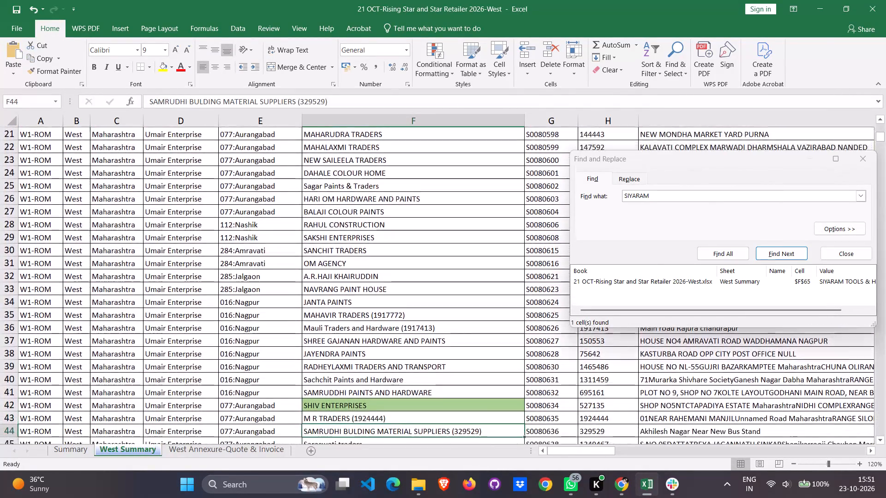
{"action": "key", "text": "Down"}
{"action": "key", "text": "Up"}
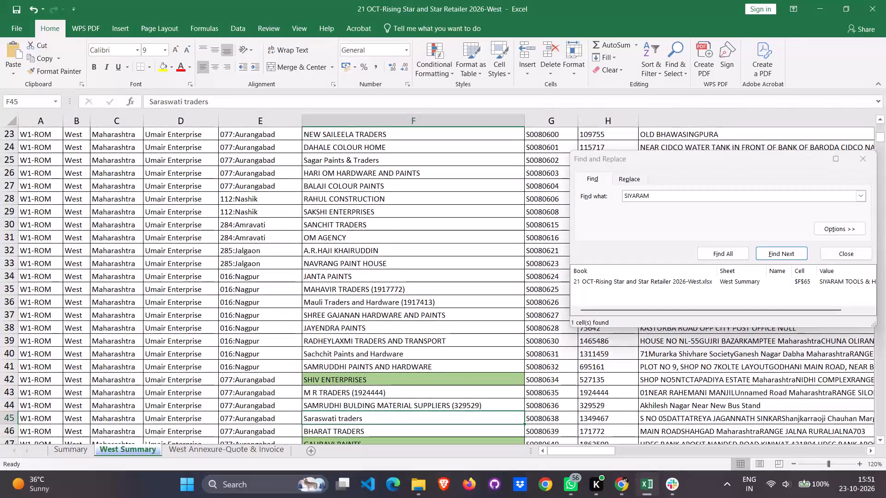
{"action": "key", "text": "Down"}
{"action": "key", "text": "Down"}
{"action": "key", "text": "Down"}
{"action": "key", "text": "Down"}
{"action": "key", "text": "Down"}
{"action": "key", "text": "Down"}
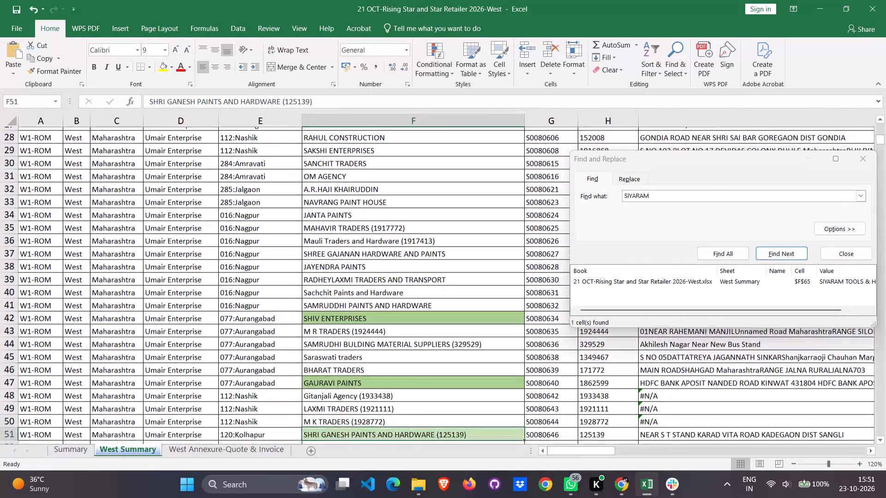
{"action": "key", "text": "Down"}
{"action": "key", "text": "Down"}
{"action": "key", "text": "Down"}
{"action": "key", "text": "Down"}
{"action": "key", "text": "Down"}
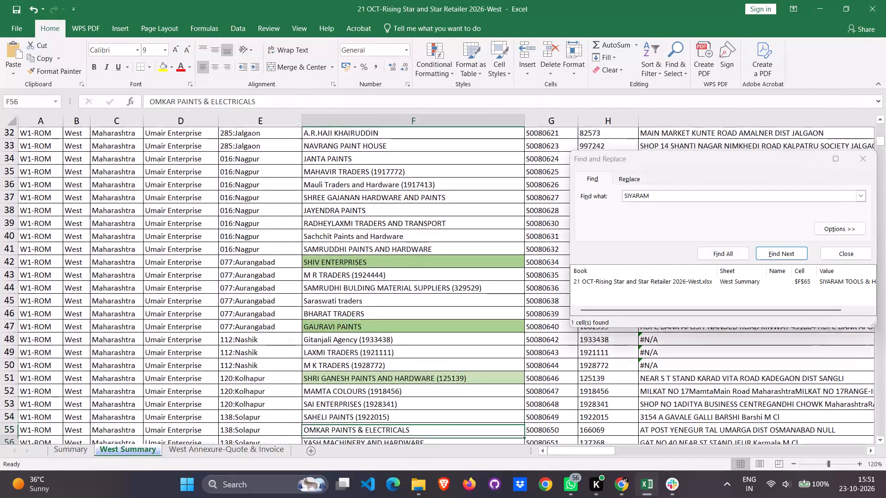
{"action": "key", "text": "Down"}
{"action": "key", "text": "Down"}
{"action": "key", "text": "Down"}
{"action": "key", "text": "Down"}
{"action": "key", "text": "Down"}
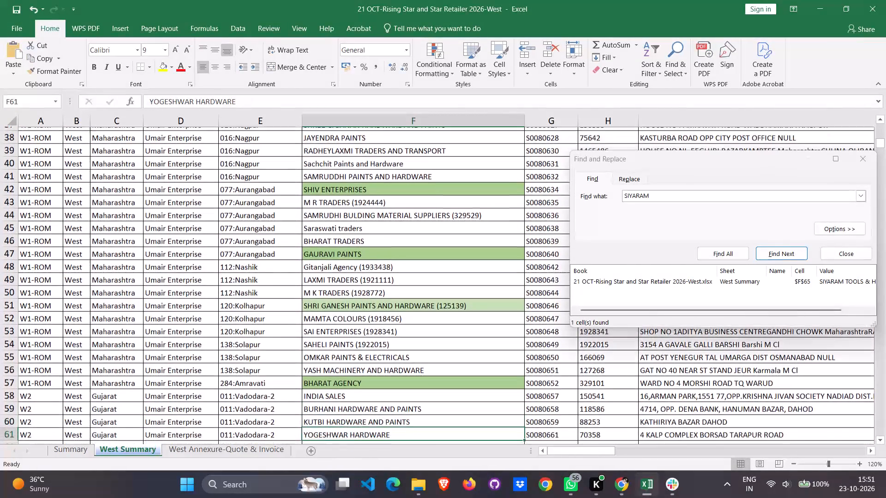
{"action": "key", "text": "Down"}
{"action": "key", "text": "Down"}
{"action": "key", "text": "Down"}
{"action": "key", "text": "Down"}
{"action": "key", "text": "Down"}
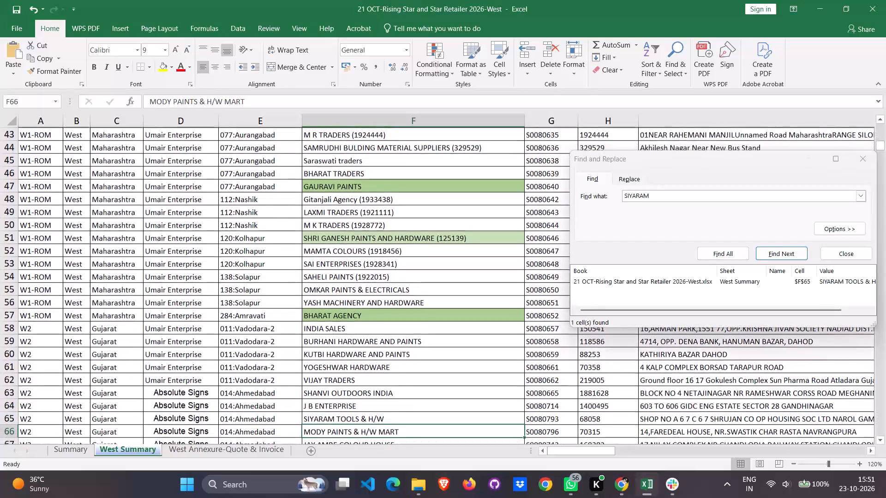
{"action": "key", "text": "Up"}
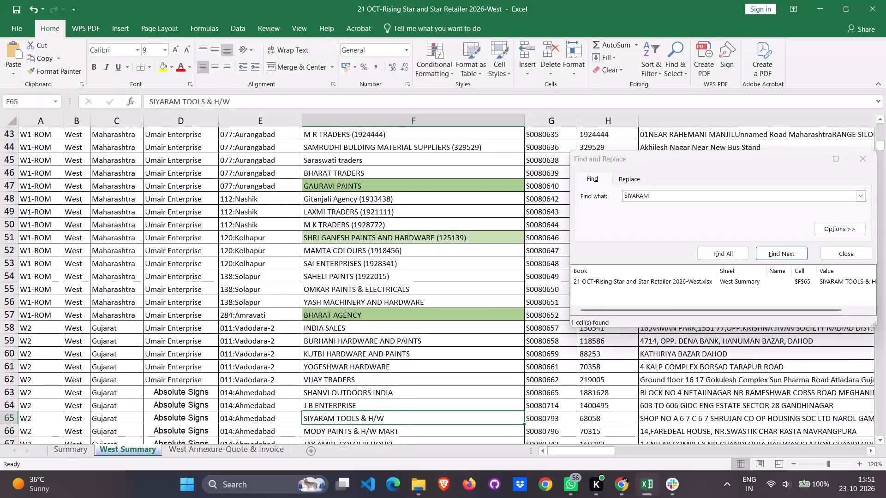
Examine the remaining dealer names in column F one by one, from MODY PAINTS & H/W MART in row 66 to ZAZ H/W STORES in row 194.
{"action": "key", "text": "Down"}
{"action": "key", "text": "Down"}
{"action": "key", "text": "Down"}
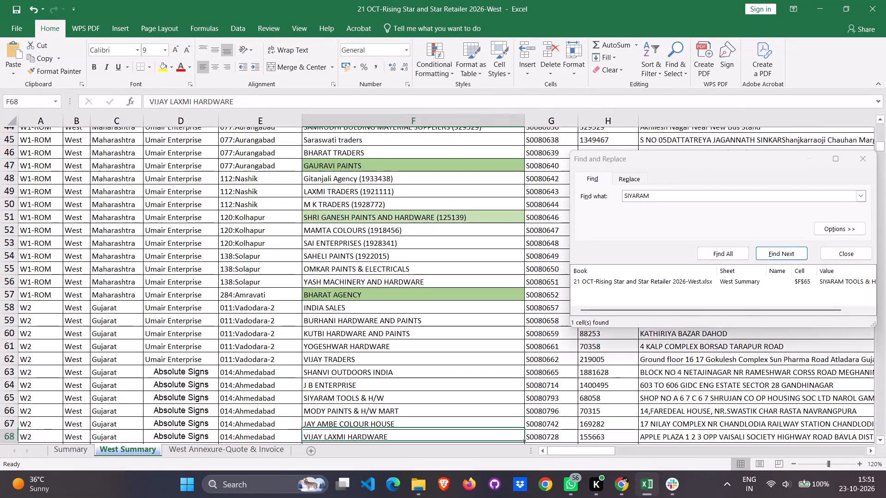
{"action": "key", "text": "Down"}
{"action": "key", "text": "Down"}
{"action": "key", "text": "Down"}
{"action": "key", "text": "Down"}
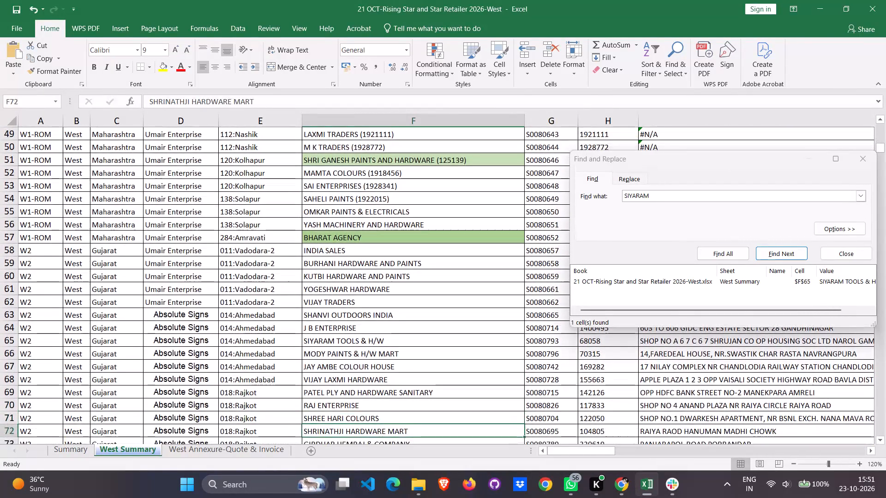
{"action": "key", "text": "Up"}
{"action": "key", "text": "Down"}
{"action": "key", "text": "Down"}
{"action": "key", "text": "Down"}
{"action": "key", "text": "Down"}
{"action": "key", "text": "Down"}
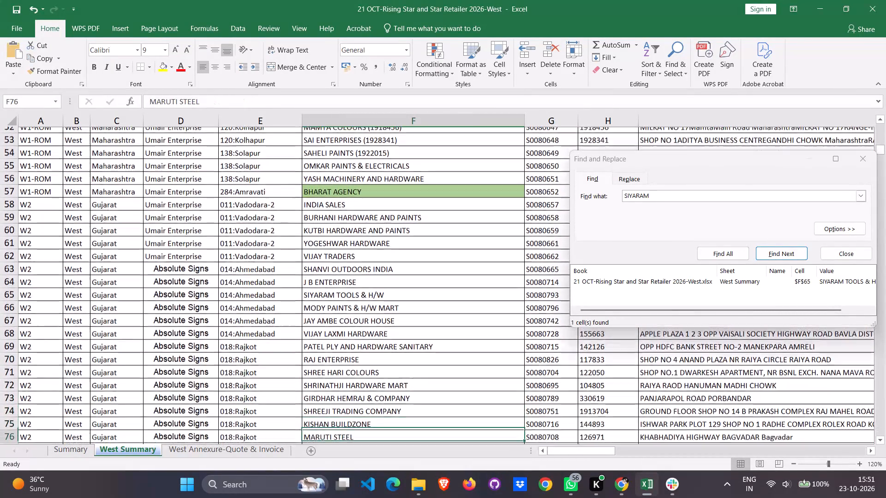
{"action": "key", "text": "Down"}
{"action": "key", "text": "Down"}
{"action": "key", "text": "Down"}
{"action": "key", "text": "Down"}
{"action": "key", "text": "Down"}
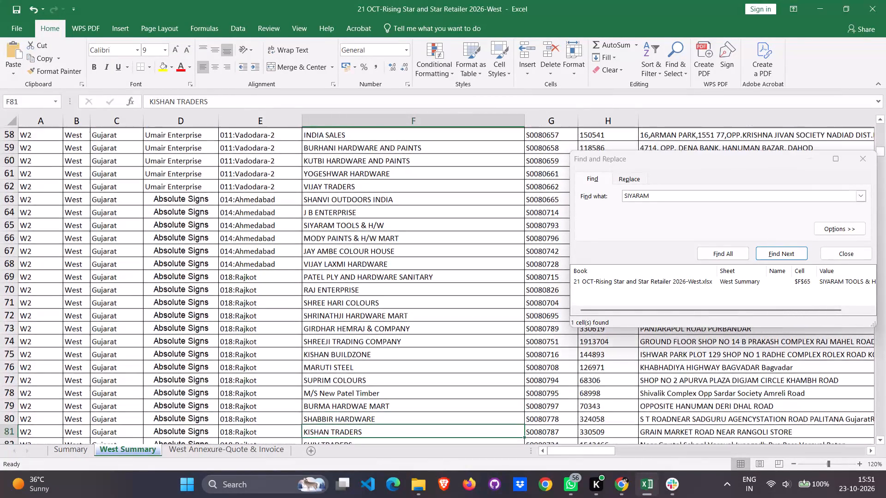
{"action": "key", "text": "Down"}
{"action": "key", "text": "Down"}
{"action": "key", "text": "Down"}
{"action": "key", "text": "Down"}
{"action": "key", "text": "Down"}
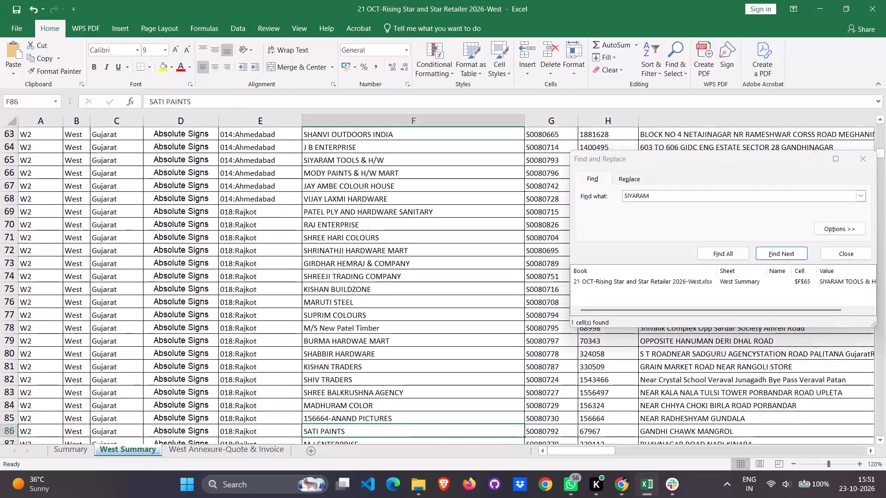
{"action": "key", "text": "Down"}
{"action": "key", "text": "Down"}
{"action": "key", "text": "Down"}
{"action": "key", "text": "Down"}
{"action": "key", "text": "Down"}
{"action": "key", "text": "Down"}
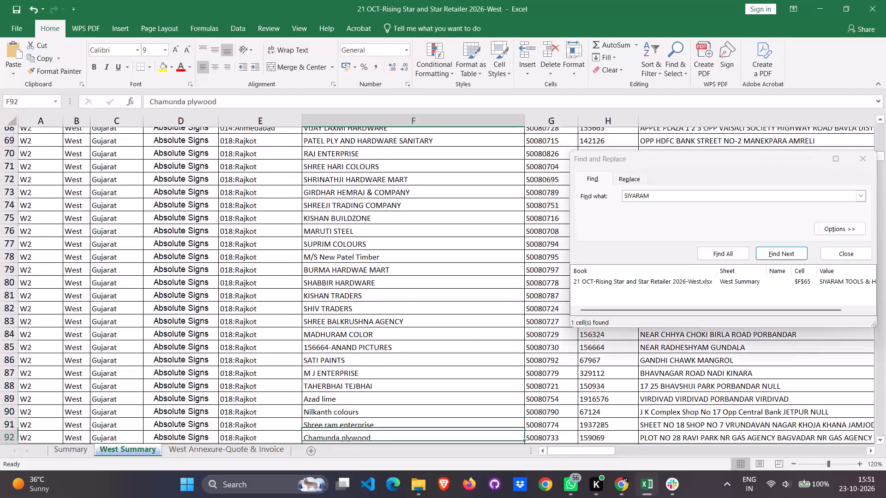
{"action": "key", "text": "Up"}
{"action": "key", "text": "Down"}
{"action": "key", "text": "Down"}
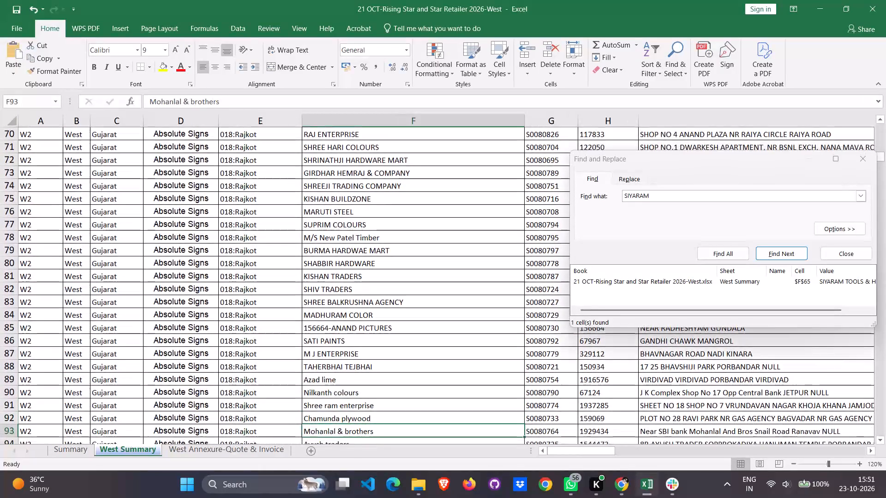
{"action": "key", "text": "Down"}
{"action": "key", "text": "Down"}
{"action": "key", "text": "Down"}
{"action": "key", "text": "Down"}
{"action": "key", "text": "Down"}
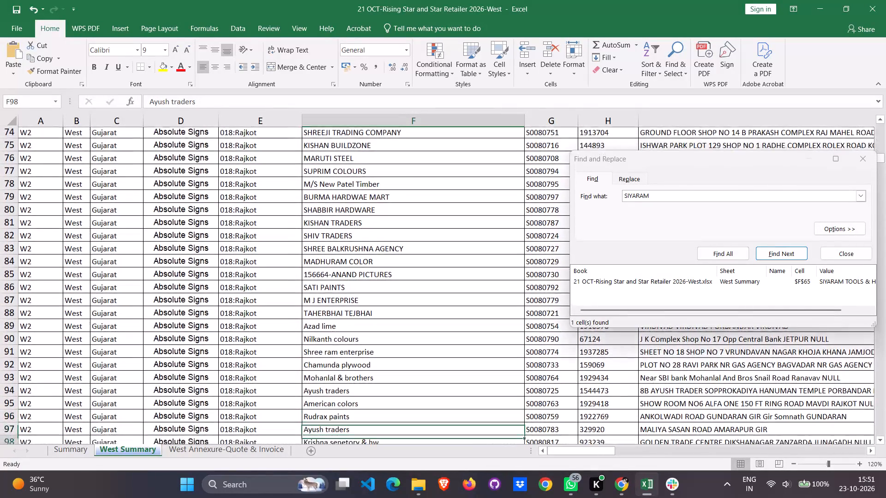
{"action": "key", "text": "Down"}
{"action": "key", "text": "Down"}
{"action": "key", "text": "Down"}
{"action": "key", "text": "Down"}
{"action": "key", "text": "Down"}
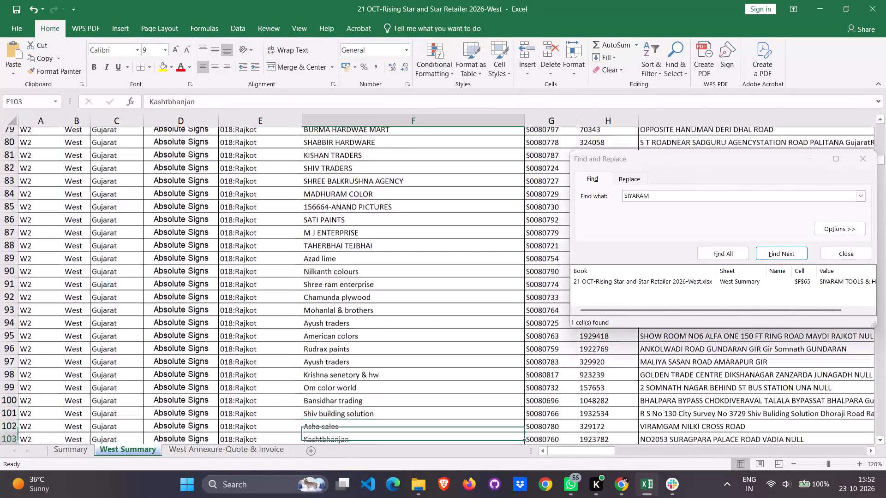
{"action": "key", "text": "Down"}
{"action": "key", "text": "Down"}
{"action": "key", "text": "Down"}
{"action": "key", "text": "Down"}
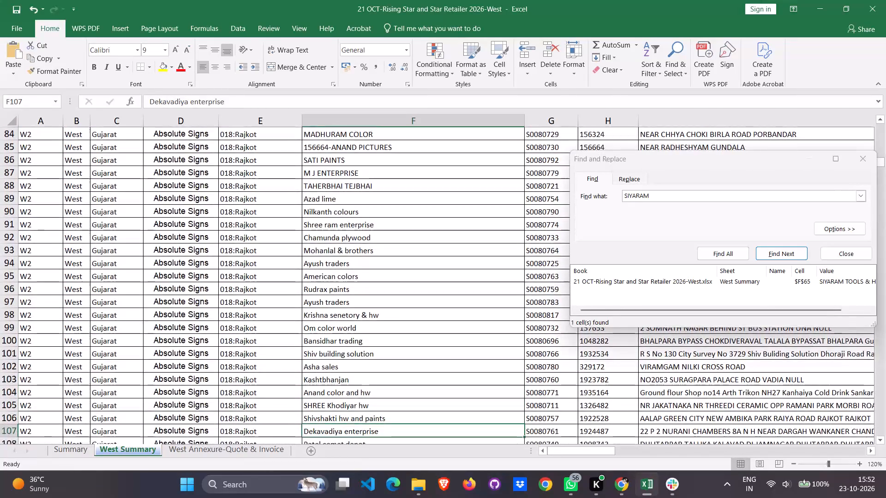
{"action": "key", "text": "Down"}
{"action": "key", "text": "Down"}
{"action": "key", "text": "Down"}
{"action": "key", "text": "Down"}
{"action": "key", "text": "Down"}
{"action": "key", "text": "Down"}
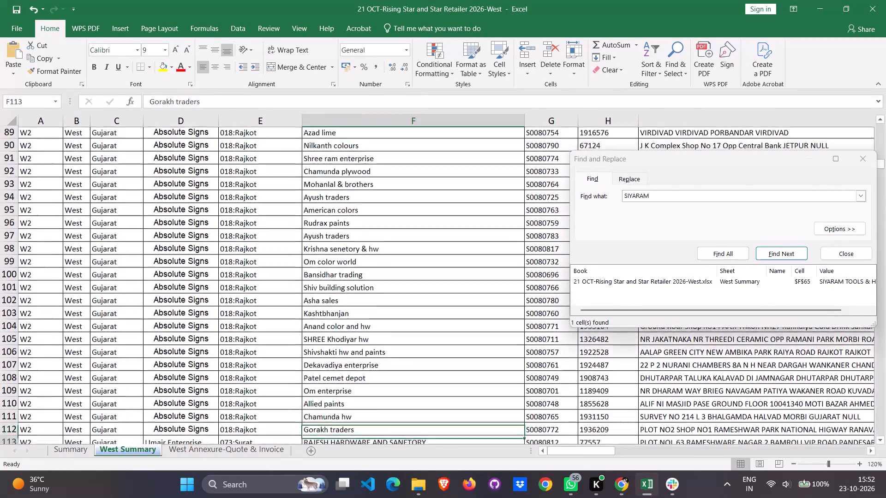
{"action": "key", "text": "Down"}
{"action": "key", "text": "Down"}
{"action": "key", "text": "Down"}
{"action": "key", "text": "Down"}
{"action": "key", "text": "Down"}
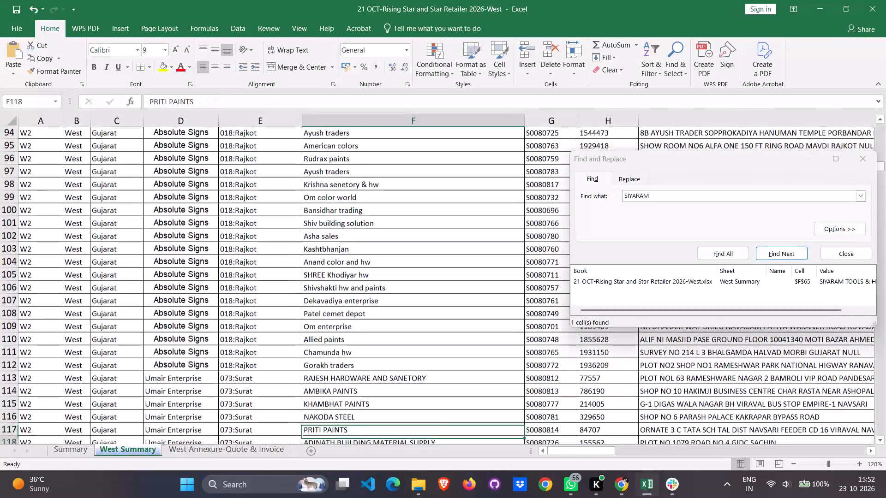
{"action": "key", "text": "Down"}
{"action": "key", "text": "Down"}
{"action": "key", "text": "Down"}
{"action": "key", "text": "Down"}
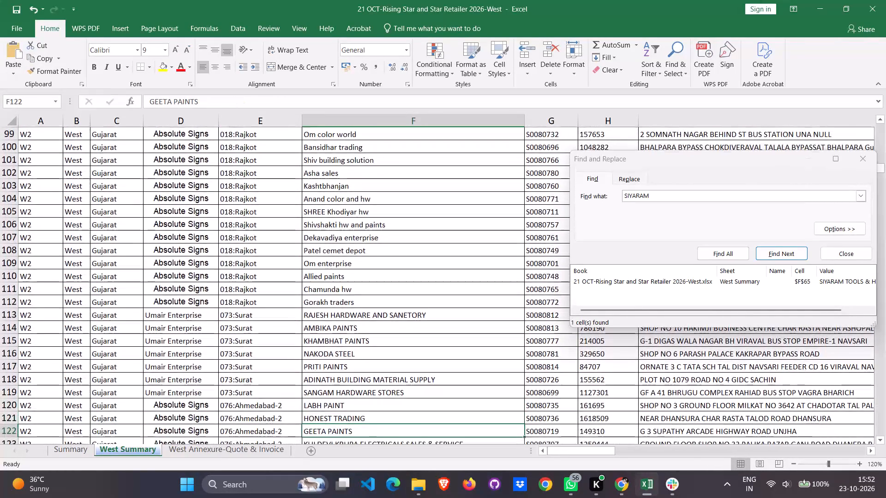
{"action": "key", "text": "Down"}
{"action": "key", "text": "Down"}
{"action": "key", "text": "Down"}
{"action": "key", "text": "Down"}
{"action": "key", "text": "Down"}
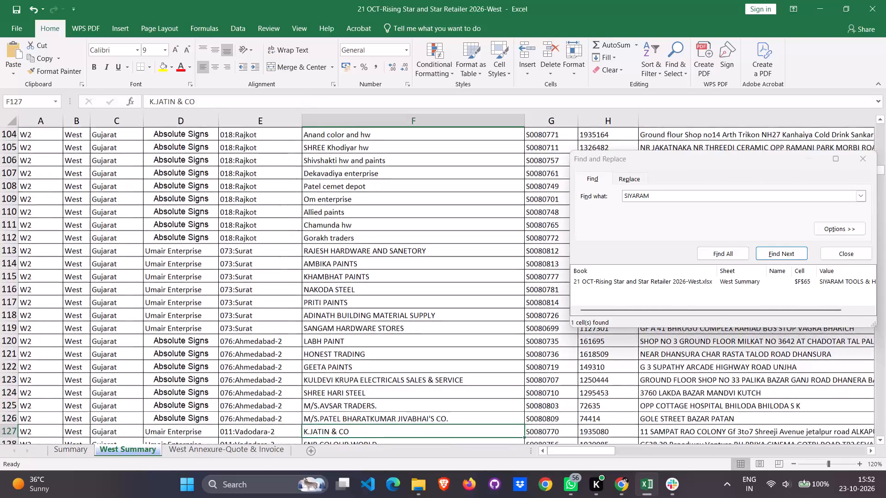
{"action": "key", "text": "Down"}
{"action": "key", "text": "Down"}
{"action": "key", "text": "Down"}
{"action": "key", "text": "Down"}
{"action": "key", "text": "Down"}
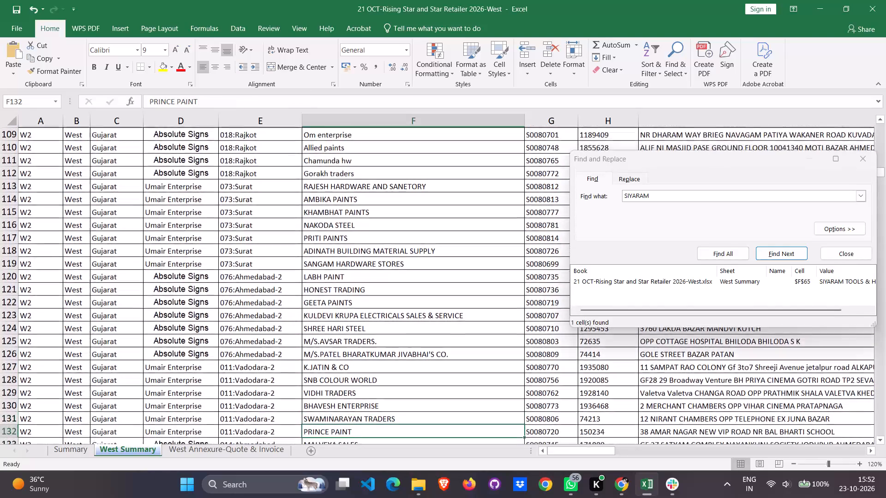
{"action": "key", "text": "Down"}
{"action": "key", "text": "Down"}
{"action": "key", "text": "Down"}
{"action": "key", "text": "Down"}
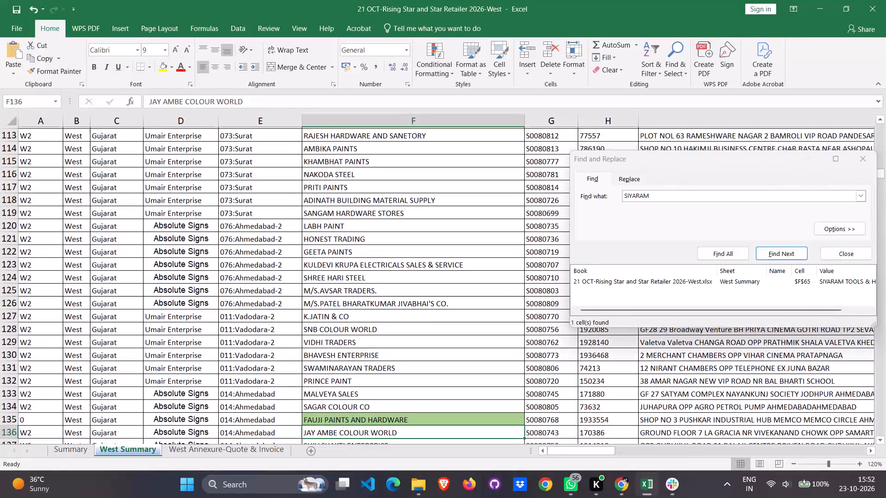
{"action": "key", "text": "Down"}
{"action": "key", "text": "Down"}
{"action": "key", "text": "Down"}
{"action": "key", "text": "Down"}
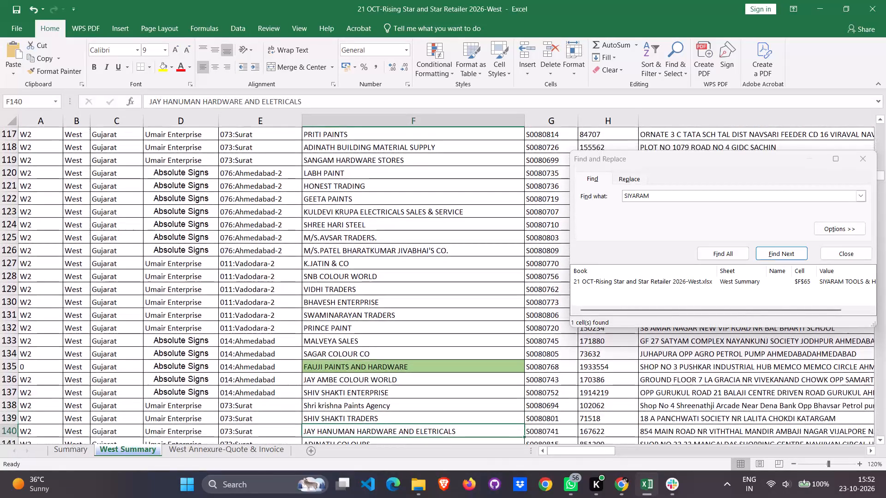
{"action": "key", "text": "Down"}
{"action": "key", "text": "Down"}
{"action": "key", "text": "Down"}
{"action": "key", "text": "Down"}
{"action": "key", "text": "Down"}
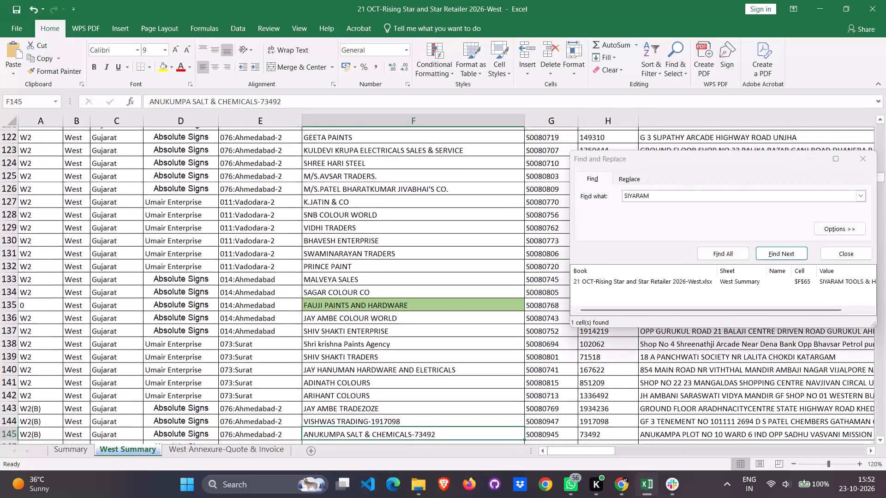
{"action": "key", "text": "Down"}
{"action": "key", "text": "Down"}
{"action": "key", "text": "Down"}
{"action": "key", "text": "Down"}
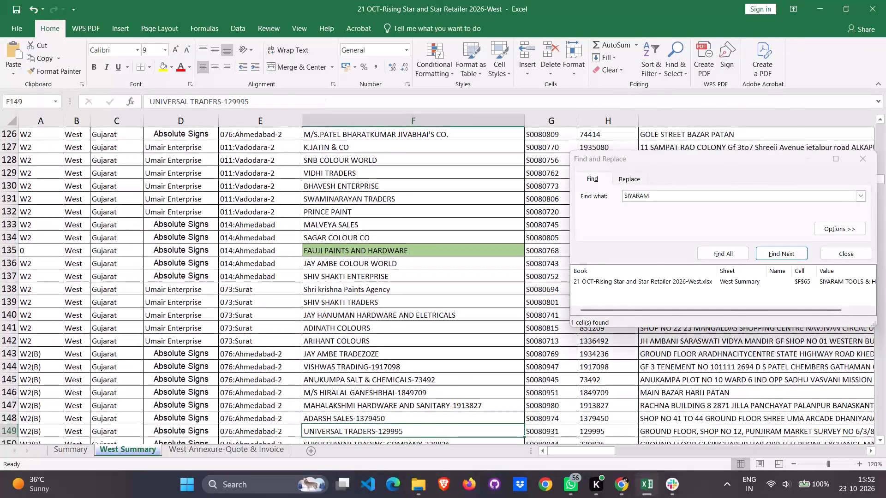
{"action": "key", "text": "Down"}
{"action": "key", "text": "Down"}
{"action": "key", "text": "Down"}
{"action": "key", "text": "Down"}
{"action": "key", "text": "Down"}
{"action": "key", "text": "Down"}
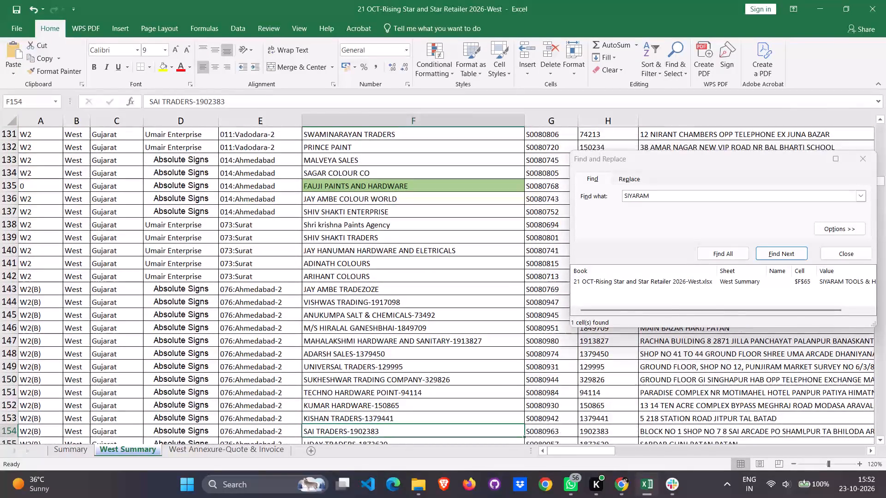
{"action": "key", "text": "Down"}
{"action": "key", "text": "Down"}
{"action": "key", "text": "Down"}
{"action": "key", "text": "Down"}
{"action": "key", "text": "Down"}
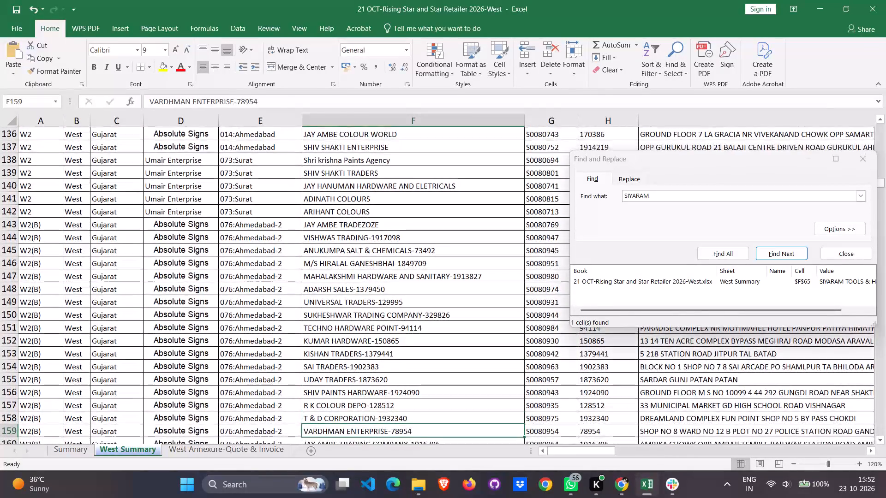
{"action": "key", "text": "Down"}
{"action": "key", "text": "Down"}
{"action": "key", "text": "Down"}
{"action": "key", "text": "Down"}
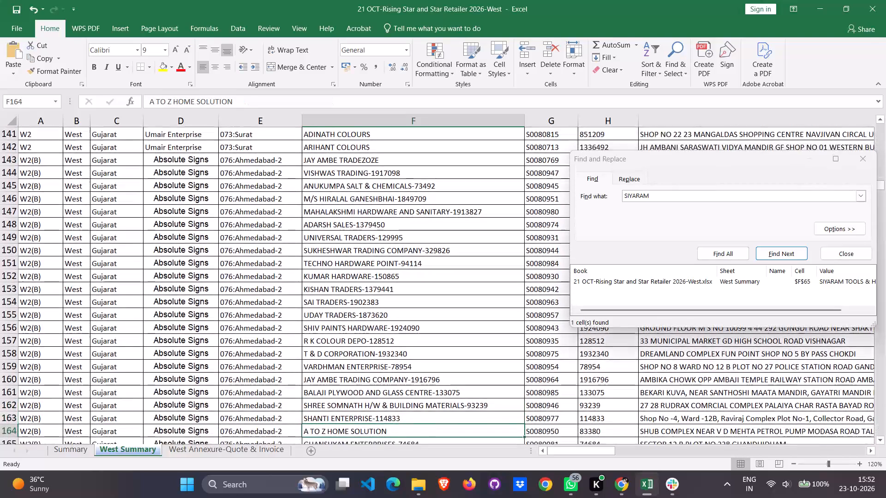
{"action": "key", "text": "Down"}
{"action": "key", "text": "Down"}
{"action": "key", "text": "Down"}
{"action": "key", "text": "Down"}
{"action": "key", "text": "Down"}
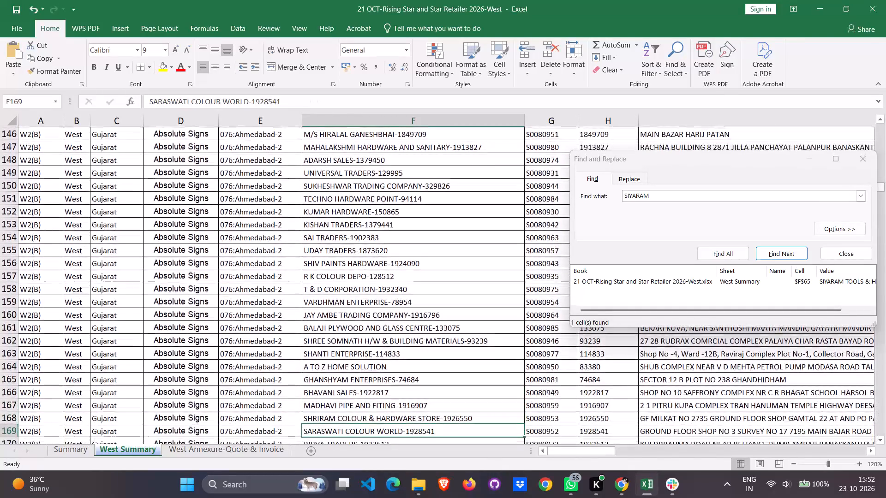
{"action": "key", "text": "Up"}
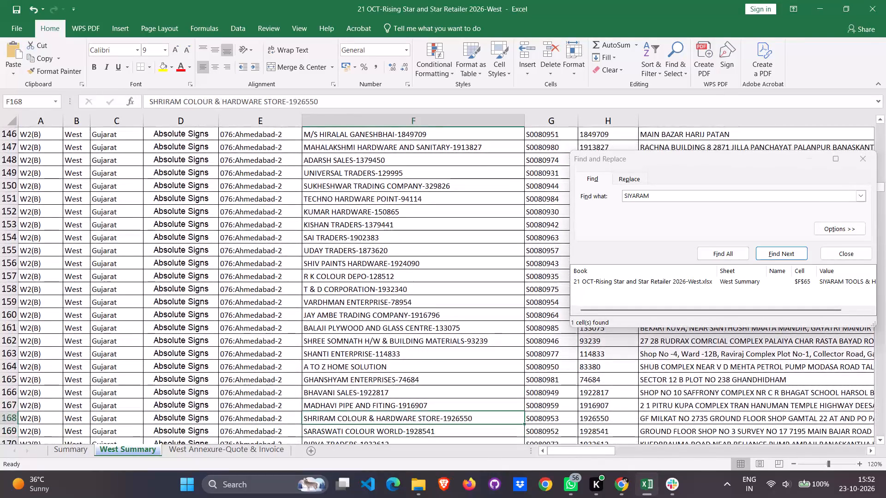
{"action": "key", "text": "Down"}
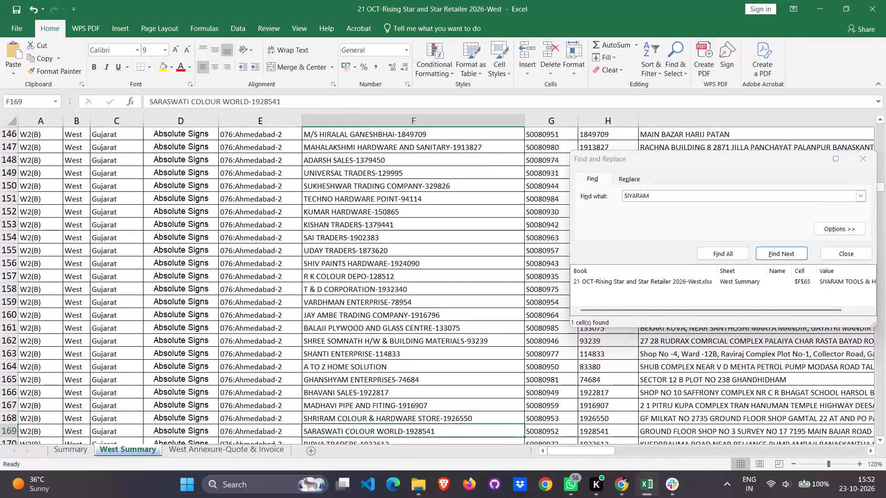
{"action": "key", "text": "Down"}
{"action": "key", "text": "Down"}
{"action": "key", "text": "Down"}
{"action": "key", "text": "Down"}
{"action": "key", "text": "Down"}
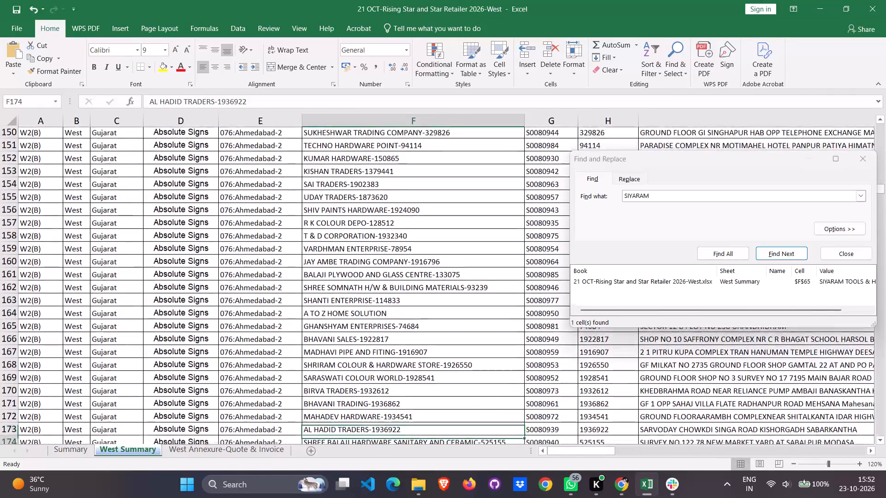
{"action": "key", "text": "Down"}
{"action": "key", "text": "Up"}
{"action": "key", "text": "Down"}
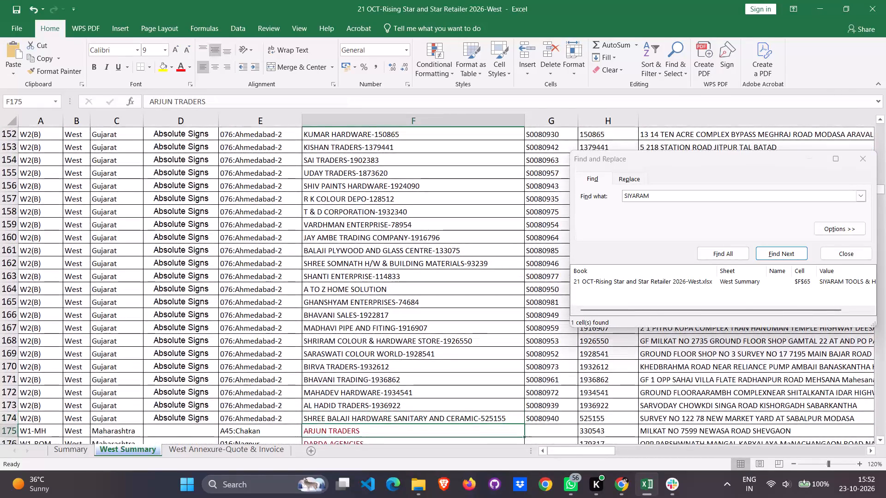
{"action": "key", "text": "Down"}
{"action": "key", "text": "Down"}
{"action": "key", "text": "Down"}
{"action": "key", "text": "Down"}
{"action": "key", "text": "Down"}
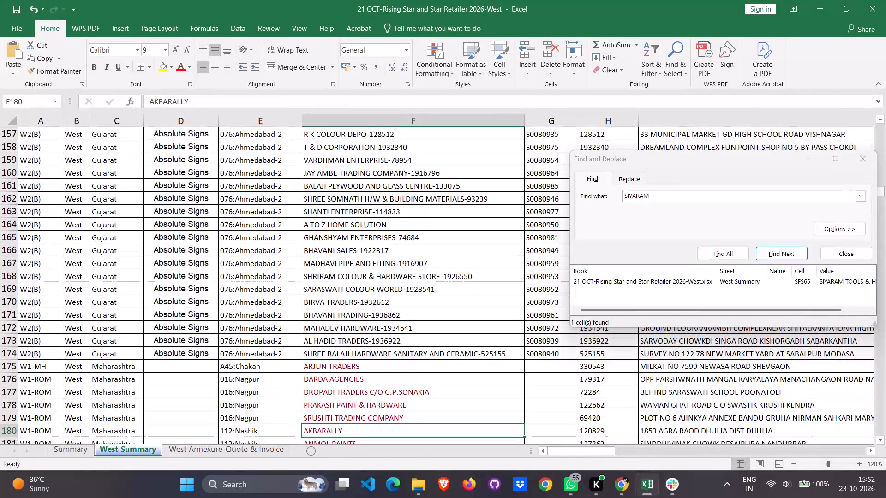
{"action": "key", "text": "Down"}
{"action": "key", "text": "Down"}
{"action": "key", "text": "Down"}
{"action": "key", "text": "Down"}
{"action": "key", "text": "Down"}
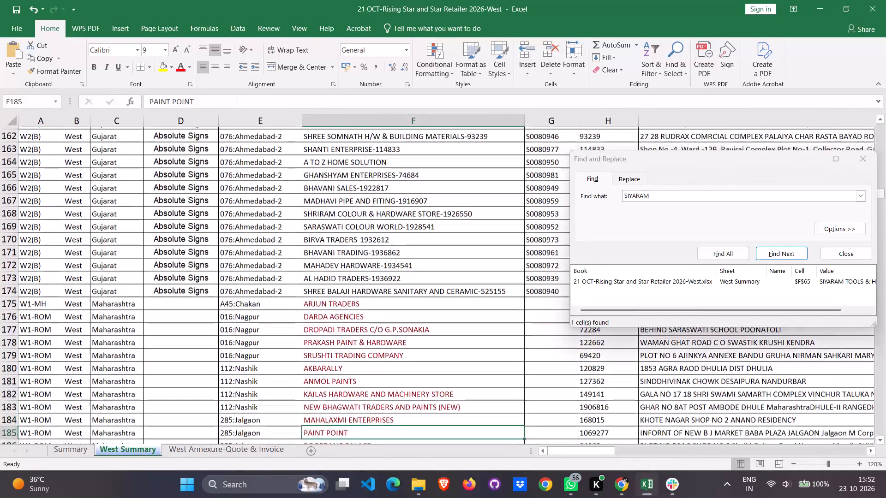
{"action": "key", "text": "Down"}
{"action": "key", "text": "Down"}
{"action": "key", "text": "Down"}
{"action": "key", "text": "Up"}
{"action": "key", "text": "Down"}
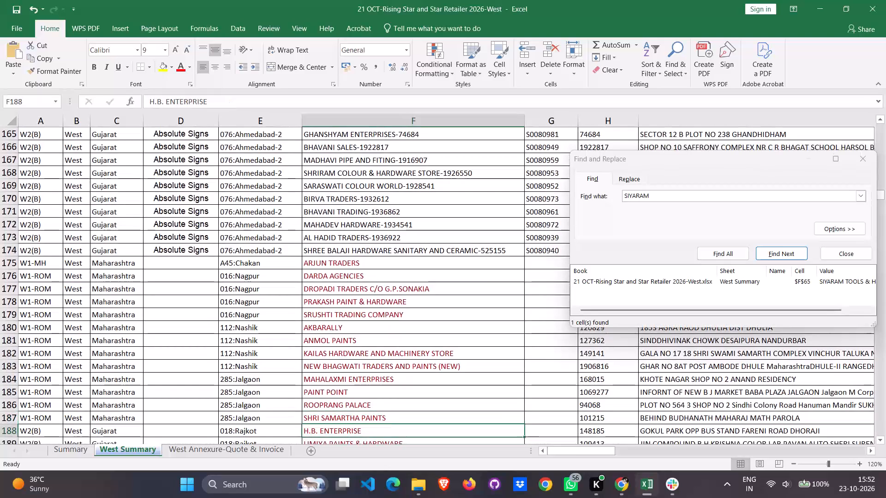
{"action": "key", "text": "Down"}
{"action": "key", "text": "Down"}
{"action": "key", "text": "Down"}
{"action": "key", "text": "Down"}
{"action": "key", "text": "Down"}
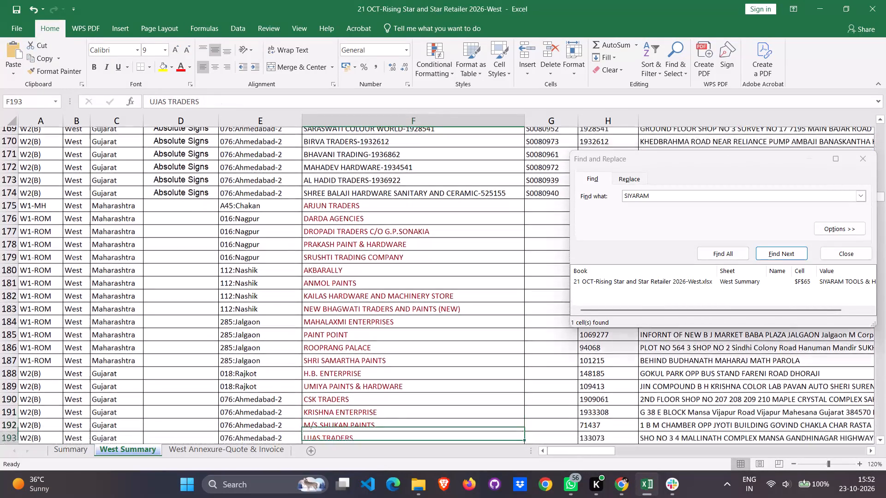
{"action": "key", "text": "Down"}
{"action": "key", "text": "Down"}
{"action": "key", "text": "Down"}
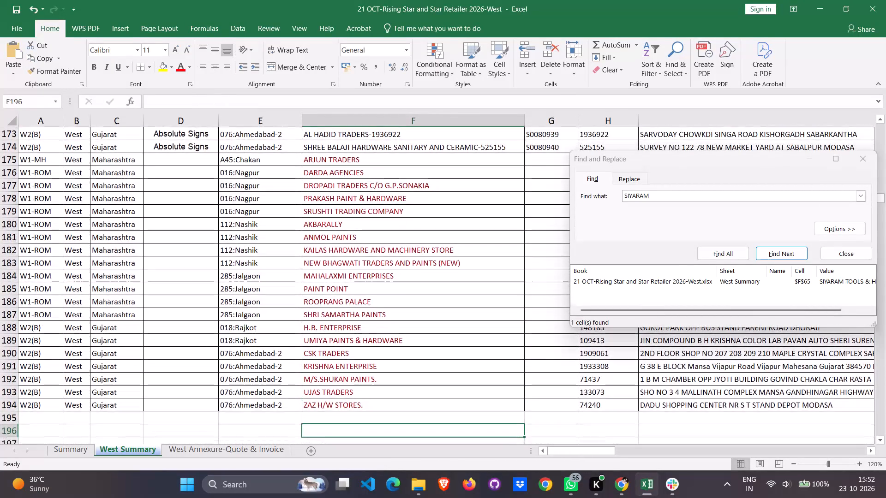
Examine the dealer names in column F in reverse, from the end of the list back up to Chamunda plywood in row 92.
{"action": "key", "text": "Down"}
{"action": "key", "text": "Down"}
{"action": "key", "text": "Up"}
{"action": "key", "text": "Up"}
{"action": "key", "text": "Up"}
{"action": "key", "text": "Up"}
{"action": "key", "text": "Up"}
{"action": "key", "text": "Up"}
{"action": "key", "text": "Up"}
{"action": "key", "text": "Up"}
{"action": "key", "text": "Up"}
{"action": "key", "text": "Up"}
{"action": "key", "text": "Up"}
{"action": "key", "text": "Up"}
{"action": "key", "text": "Up"}
{"action": "key", "text": "Up"}
{"action": "key", "text": "Up"}
{"action": "key", "text": "Up"}
{"action": "key", "text": "Up"}
{"action": "key", "text": "Up"}
{"action": "key", "text": "Up"}
{"action": "key", "text": "Up"}
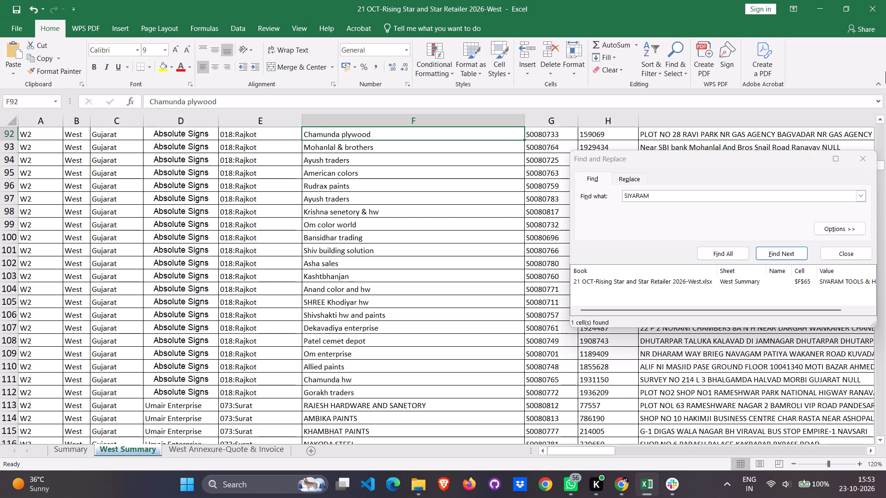
Search column F of the West Summary for VARDHAMAN, and close the search dialog.
{"action": "left_click", "coordinate": [363, 122]}
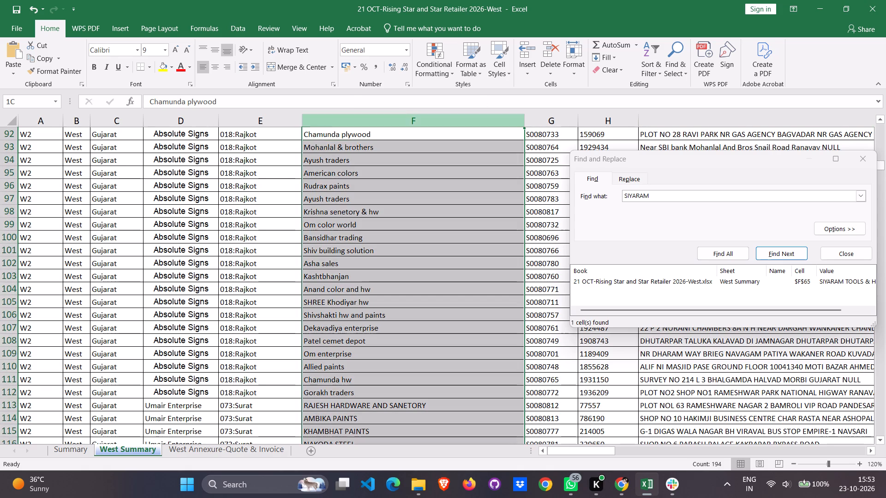
{"action": "double_click", "coordinate": [663, 195]}
{"action": "triple_click", "coordinate": [663, 195]}
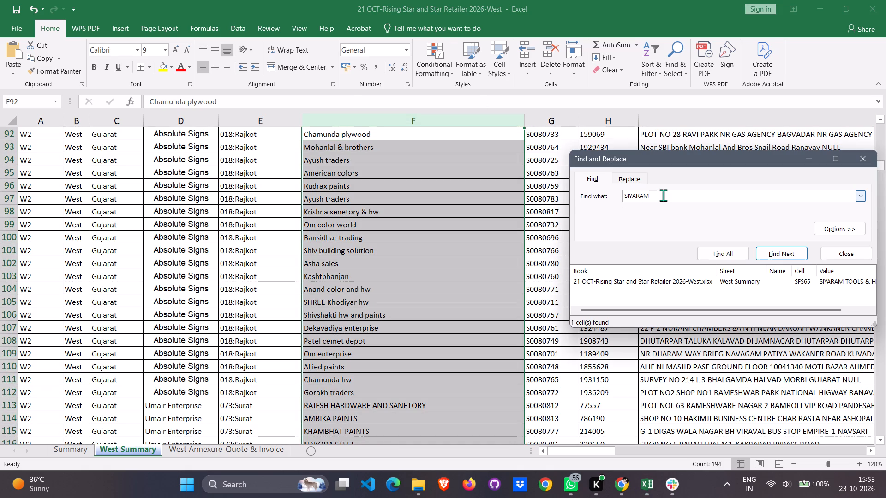
{"action": "left_click", "coordinate": [663, 195]}
{"action": "key", "text": "BackSpace"}
{"action": "key", "text": "BackSpace"}
{"action": "key", "text": "BackSpace"}
{"action": "key", "text": "BackSpace"}
{"action": "key", "text": "BackSpace"}
{"action": "key", "text": "BackSpace"}
{"action": "key", "text": "BackSpace"}
{"action": "key", "text": "BackSpace"}
{"action": "key", "text": "BackSpace"}
{"action": "key", "text": "BackSpace"}
{"action": "key", "text": "BackSpace"}
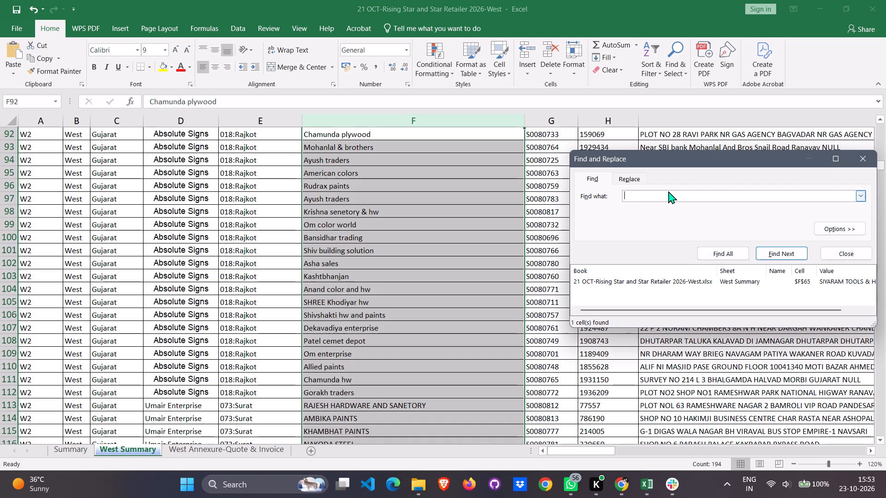
{"action": "key", "text": "v"}
{"action": "type", "text": "ARD"}
{"action": "type", "text": "HAMAN"}
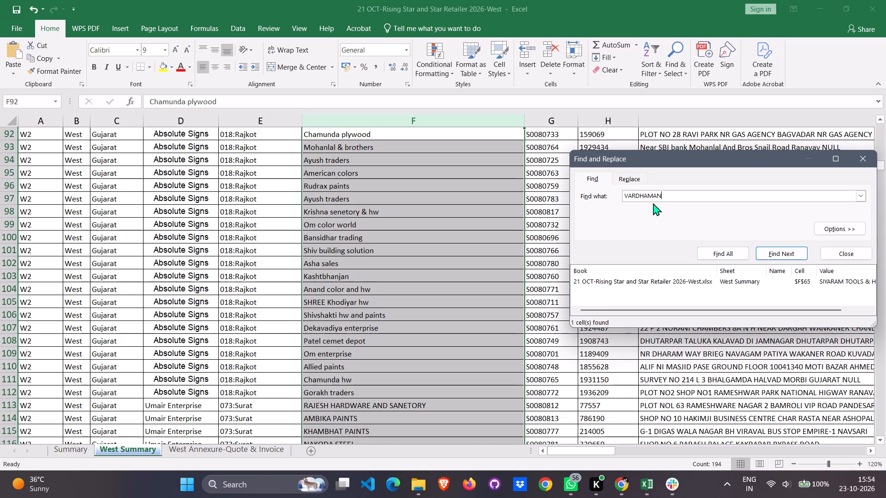
{"action": "left_click", "coordinate": [775, 252]}
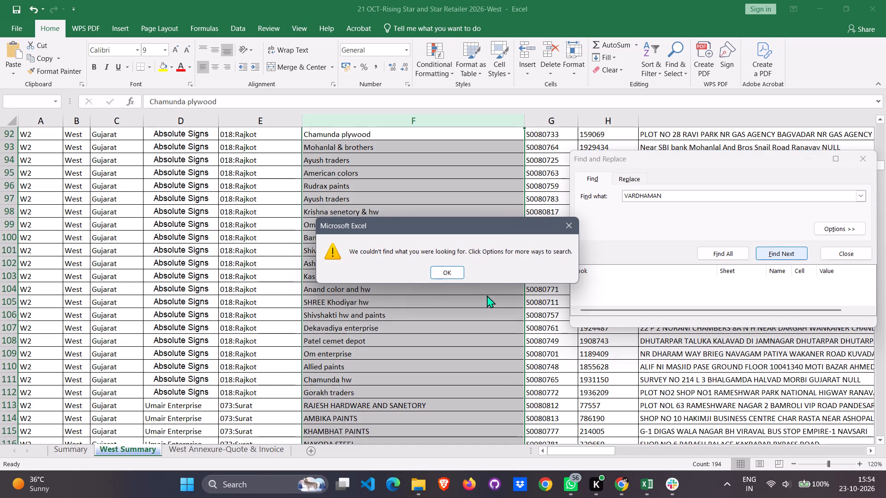
{"action": "left_click", "coordinate": [456, 268]}
{"action": "left_click", "coordinate": [861, 157]}
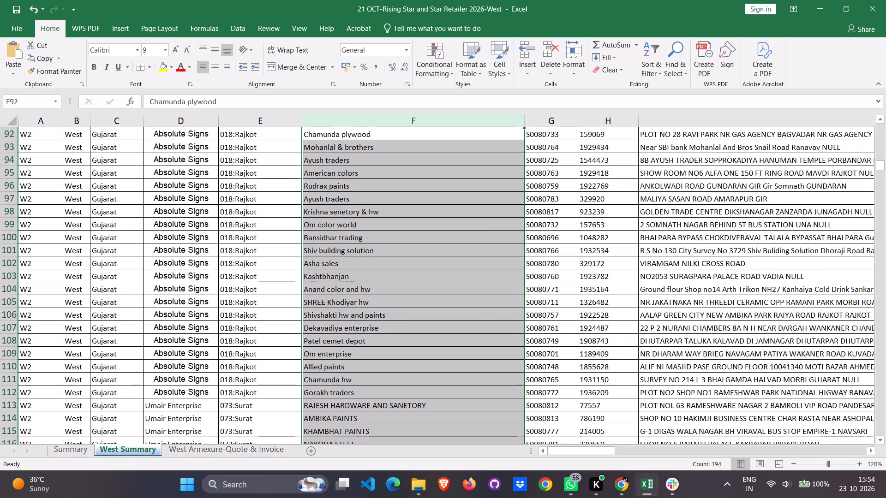
Examine the Maharashtra dealer names in column F one by one, from MUNOT ELECTRICAL & HARDWARE in row 2 to BHARAT AGENCY in row 57.
{"action": "scroll", "coordinate": [455, 201], "scroll_direction": "up", "scroll_amount": 16}
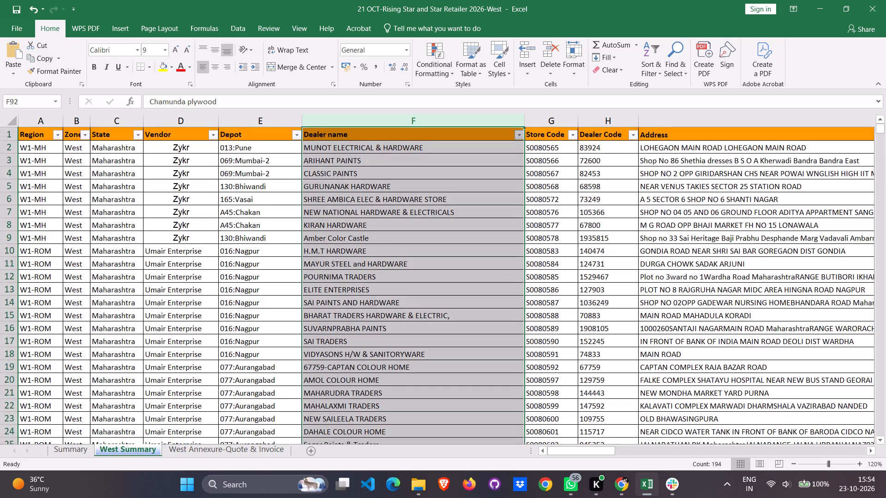
{"action": "left_click", "coordinate": [379, 149]}
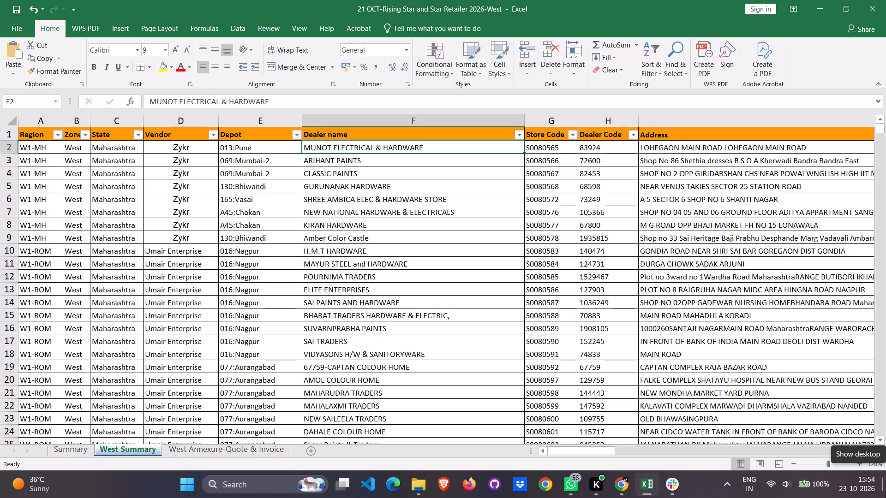
{"action": "key", "text": "Down"}
{"action": "key", "text": "Down"}
{"action": "key", "text": "Down"}
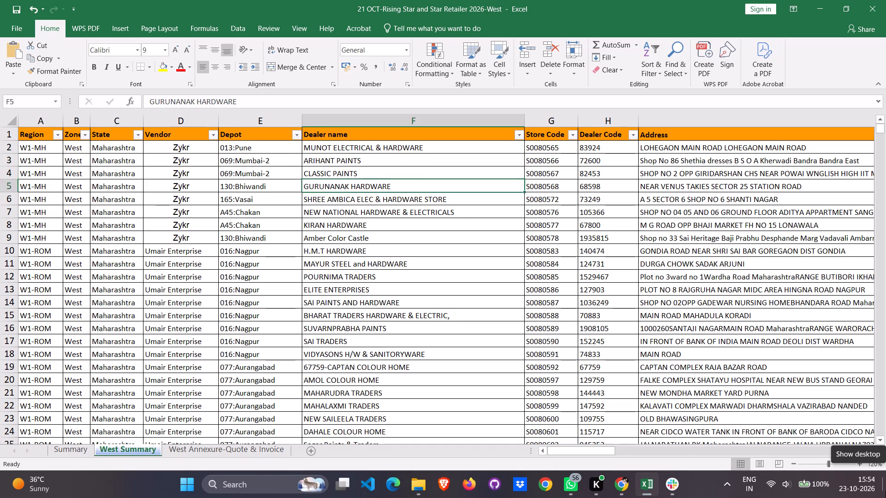
{"action": "key", "text": "Down"}
{"action": "key", "text": "Down"}
{"action": "key", "text": "Down"}
{"action": "key", "text": "Down"}
{"action": "key", "text": "Down"}
{"action": "key", "text": "Down"}
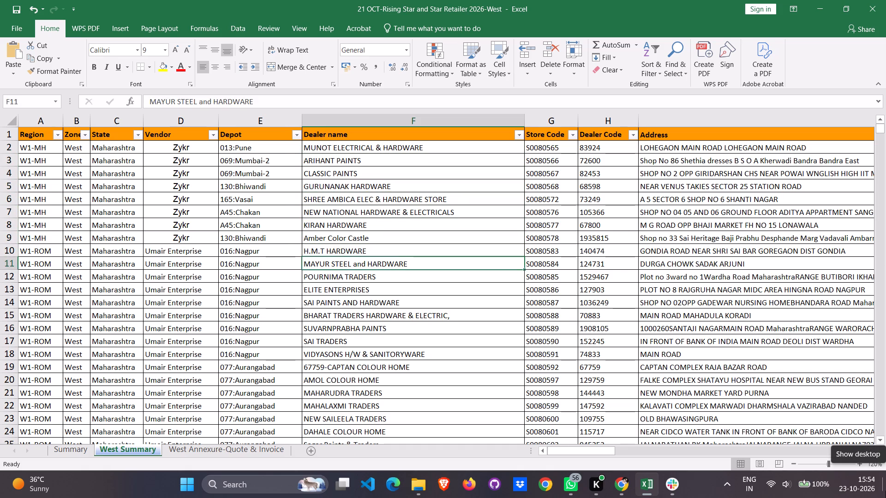
{"action": "key", "text": "Down"}
{"action": "key", "text": "Down"}
{"action": "key", "text": "Down"}
{"action": "key", "text": "Down"}
{"action": "key", "text": "Down"}
{"action": "key", "text": "Down"}
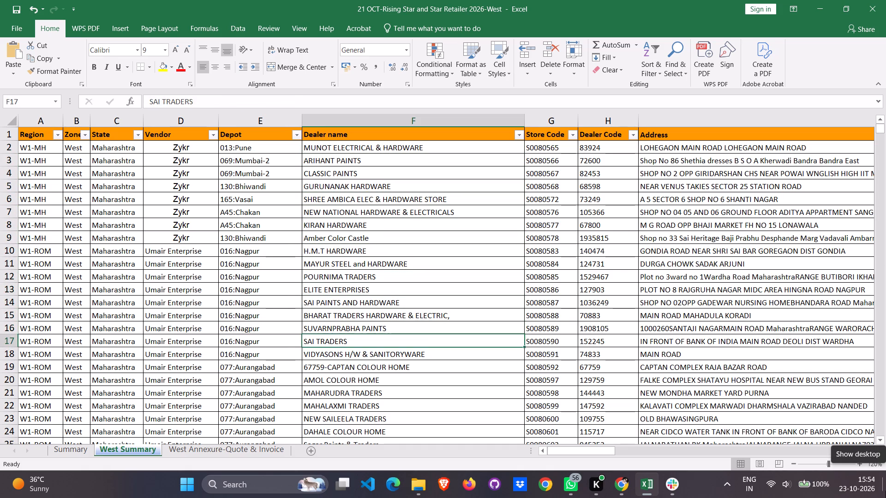
{"action": "key", "text": "Down"}
{"action": "key", "text": "Down"}
{"action": "key", "text": "Down"}
{"action": "key", "text": "Up"}
{"action": "key", "text": "Up"}
{"action": "key", "text": "Down"}
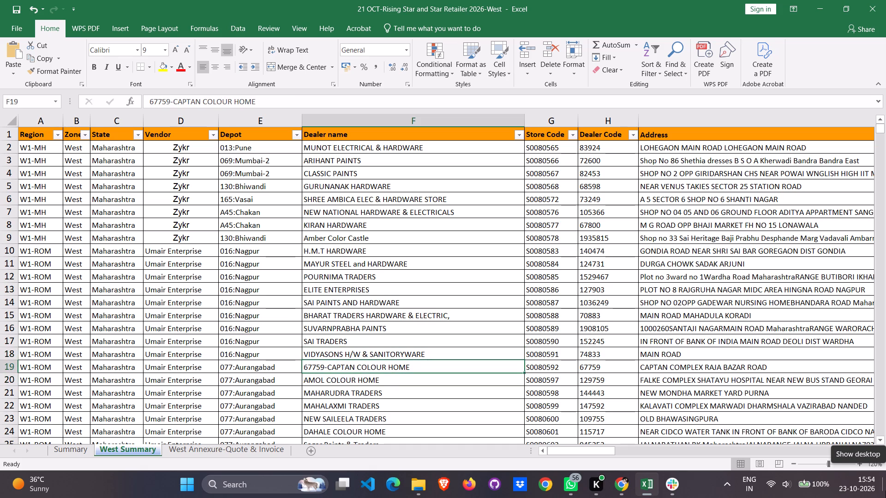
{"action": "key", "text": "Up"}
{"action": "key", "text": "Down"}
{"action": "key", "text": "Down"}
{"action": "key", "text": "Down"}
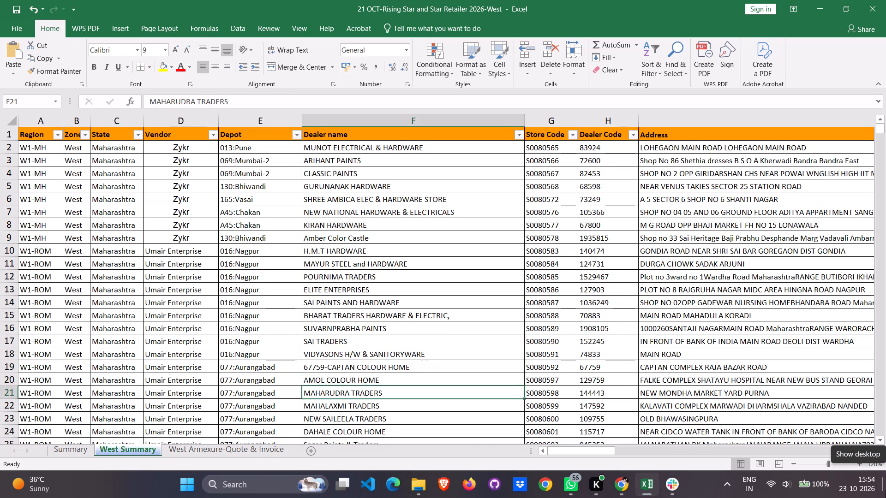
{"action": "key", "text": "Down"}
{"action": "key", "text": "Down"}
{"action": "key", "text": "Down"}
{"action": "key", "text": "Down"}
{"action": "key", "text": "Down"}
{"action": "key", "text": "Down"}
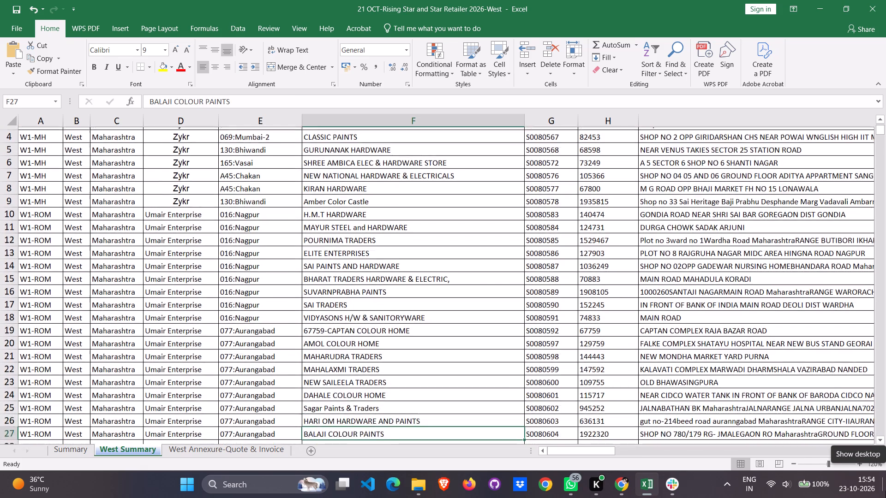
{"action": "key", "text": "Down"}
{"action": "key", "text": "Down"}
{"action": "key", "text": "Down"}
{"action": "key", "text": "Down"}
{"action": "key", "text": "Down"}
{"action": "key", "text": "Down"}
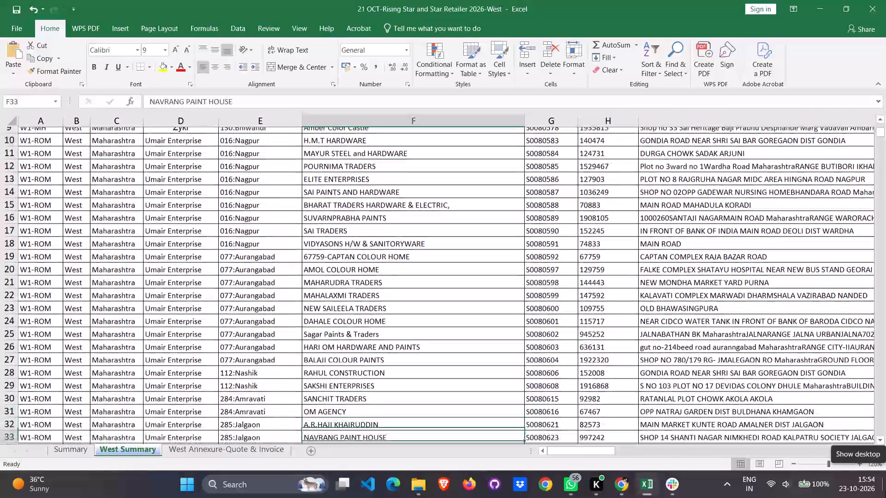
{"action": "key", "text": "Down"}
{"action": "key", "text": "Down"}
{"action": "key", "text": "Down"}
{"action": "key", "text": "Down"}
{"action": "key", "text": "Down"}
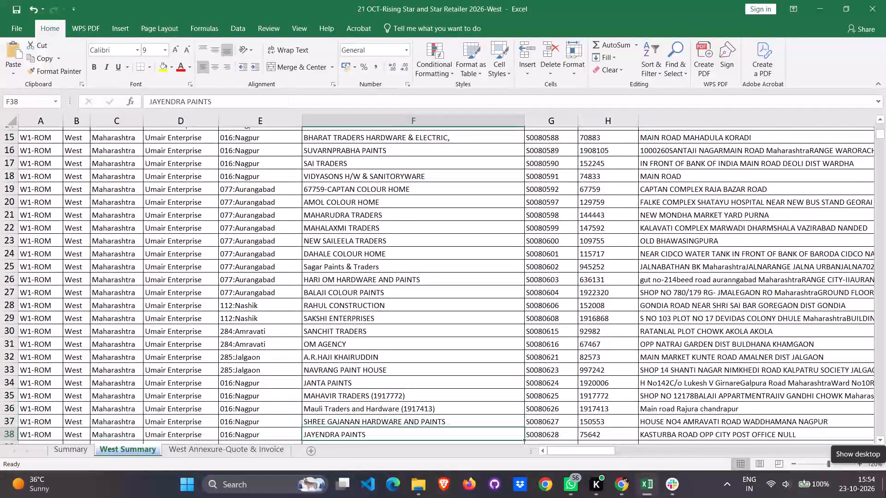
{"action": "key", "text": "Down"}
{"action": "key", "text": "Down"}
{"action": "key", "text": "Down"}
{"action": "key", "text": "Down"}
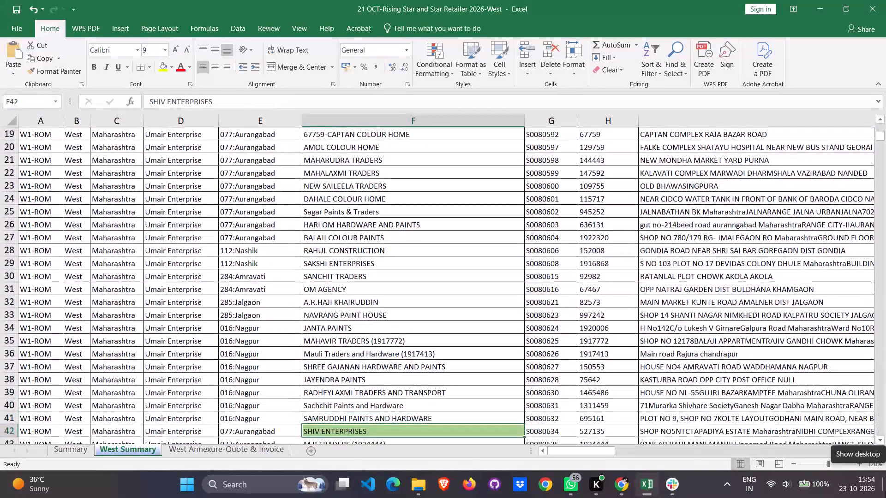
{"action": "key", "text": "Down"}
{"action": "key", "text": "Down"}
{"action": "key", "text": "Down"}
{"action": "key", "text": "Down"}
{"action": "key", "text": "Down"}
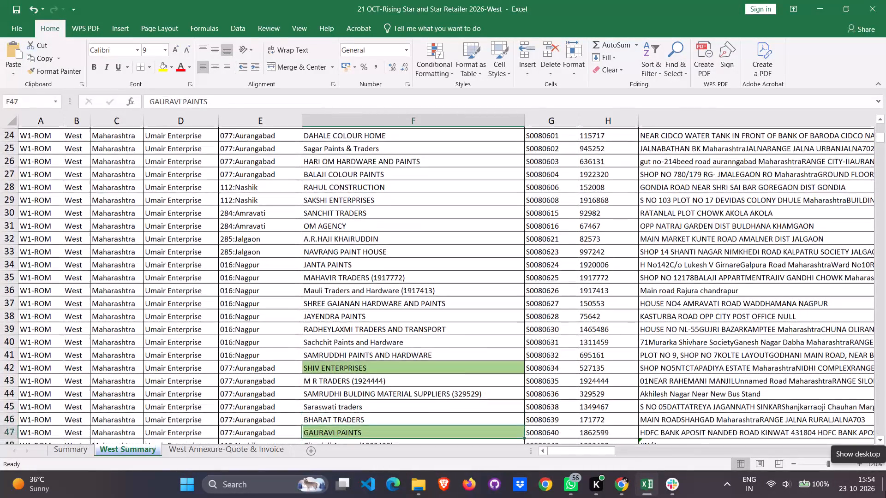
{"action": "key", "text": "Down"}
{"action": "key", "text": "Down"}
{"action": "key", "text": "Down"}
{"action": "key", "text": "Down"}
{"action": "key", "text": "Down"}
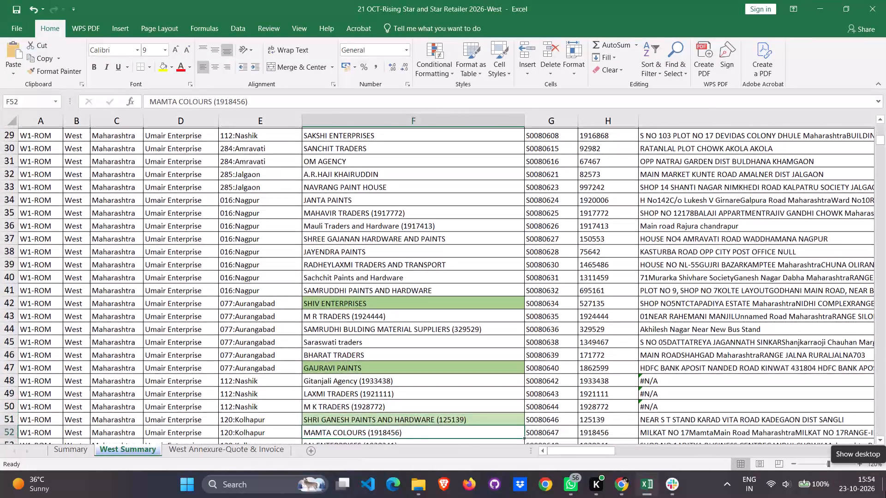
{"action": "key", "text": "Down"}
{"action": "key", "text": "Down"}
{"action": "key", "text": "Down"}
{"action": "key", "text": "Down"}
{"action": "key", "text": "Down"}
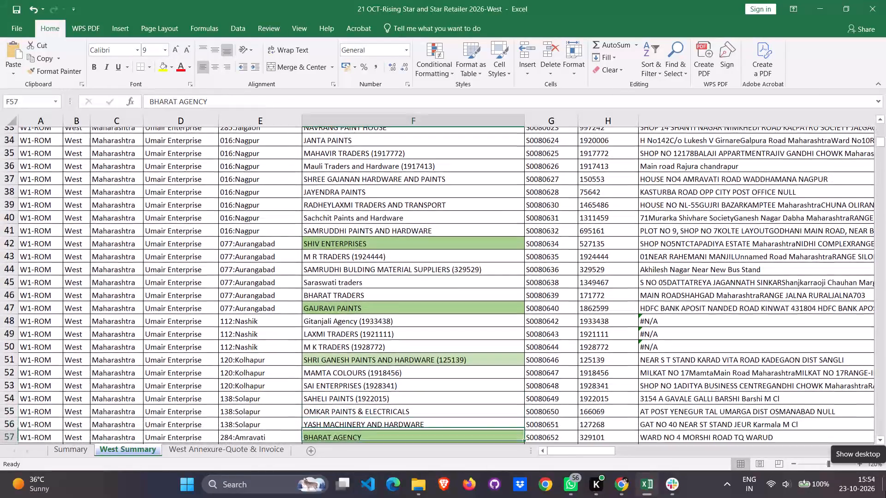
Examine the W2 Gujarat dealer names in column F one by one, from INDIA SALES in row 58 to ARIHANT COLOURS in row 142.
{"action": "key", "text": "Down"}
{"action": "key", "text": "Down"}
{"action": "key", "text": "Down"}
{"action": "key", "text": "Down"}
{"action": "key", "text": "Down"}
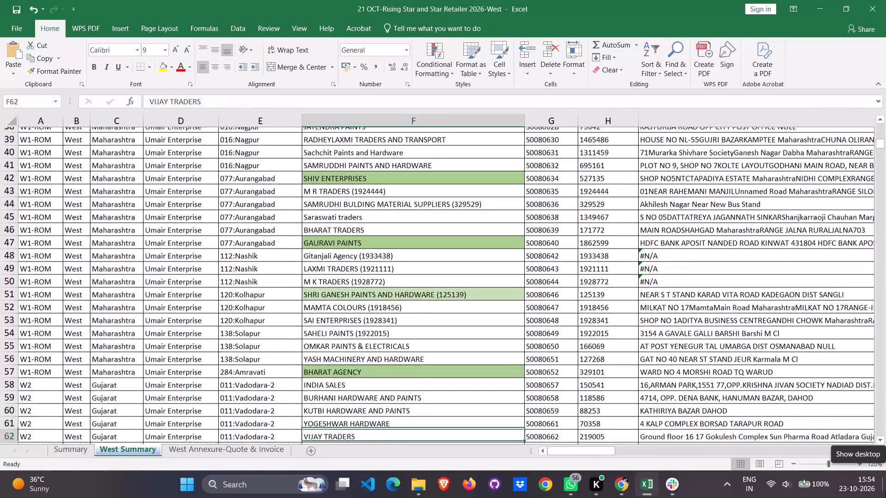
{"action": "key", "text": "Down"}
{"action": "key", "text": "Down"}
{"action": "key", "text": "Down"}
{"action": "key", "text": "Down"}
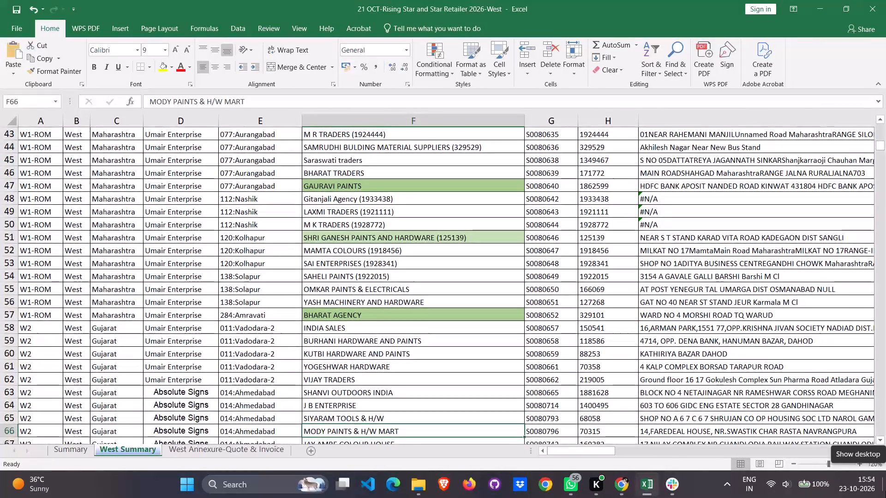
{"action": "key", "text": "Down"}
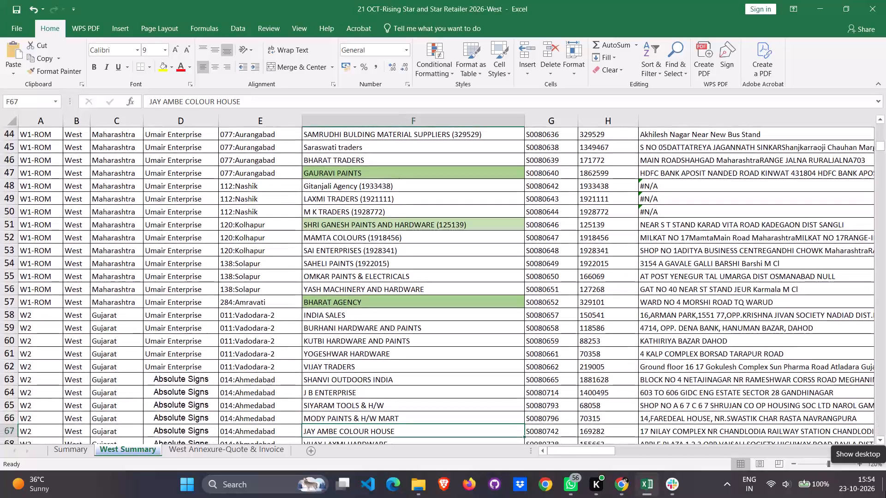
{"action": "key", "text": "Down"}
{"action": "key", "text": "Down"}
{"action": "key", "text": "Down"}
{"action": "key", "text": "Down"}
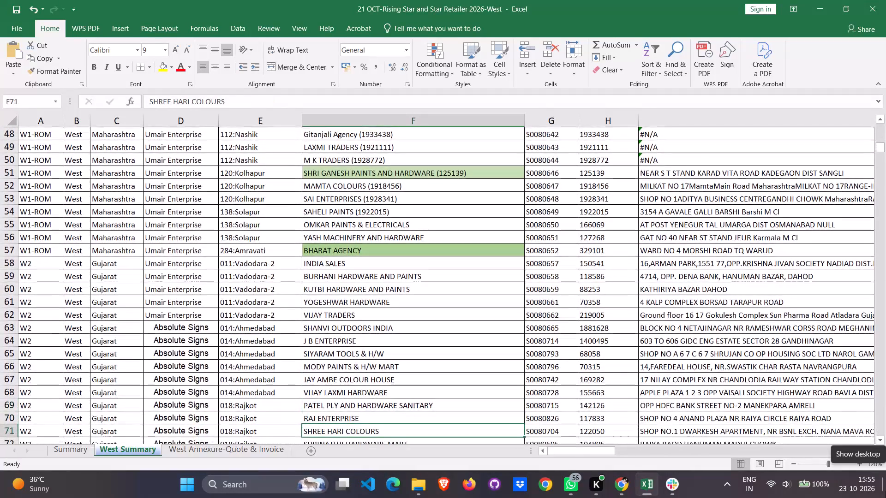
{"action": "key", "text": "Down"}
{"action": "key", "text": "Down"}
{"action": "key", "text": "Down"}
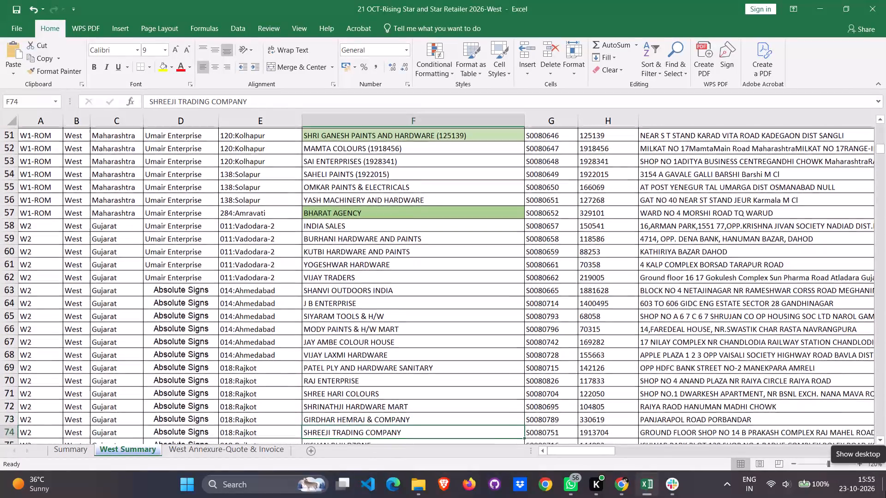
{"action": "key", "text": "Down"}
{"action": "key", "text": "Down"}
{"action": "key", "text": "Down"}
{"action": "key", "text": "Down"}
{"action": "key", "text": "Down"}
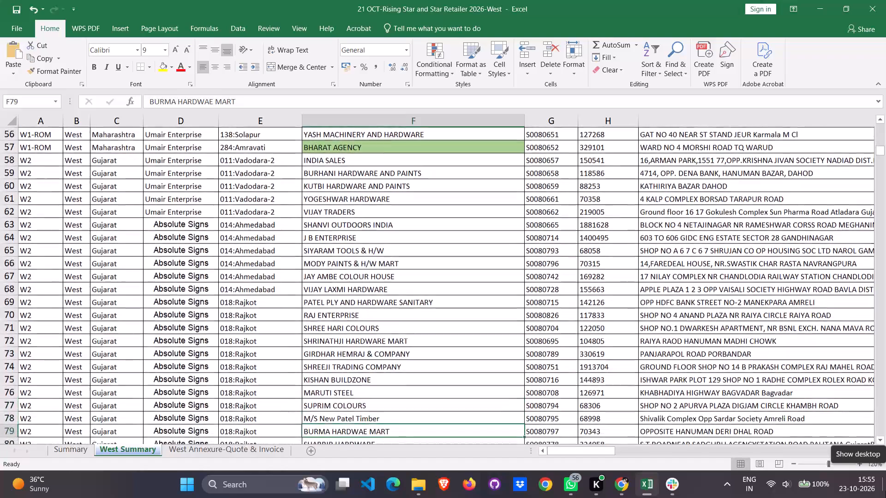
{"action": "key", "text": "Down"}
{"action": "key", "text": "Down"}
{"action": "key", "text": "Down"}
{"action": "key", "text": "Down"}
{"action": "key", "text": "Down"}
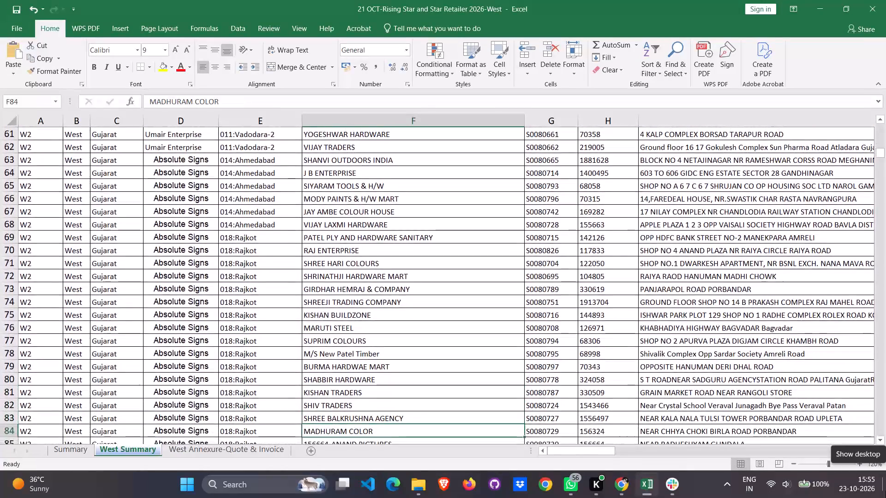
{"action": "key", "text": "Down"}
{"action": "key", "text": "Down"}
{"action": "key", "text": "Down"}
{"action": "key", "text": "Down"}
{"action": "key", "text": "Down"}
{"action": "key", "text": "Down"}
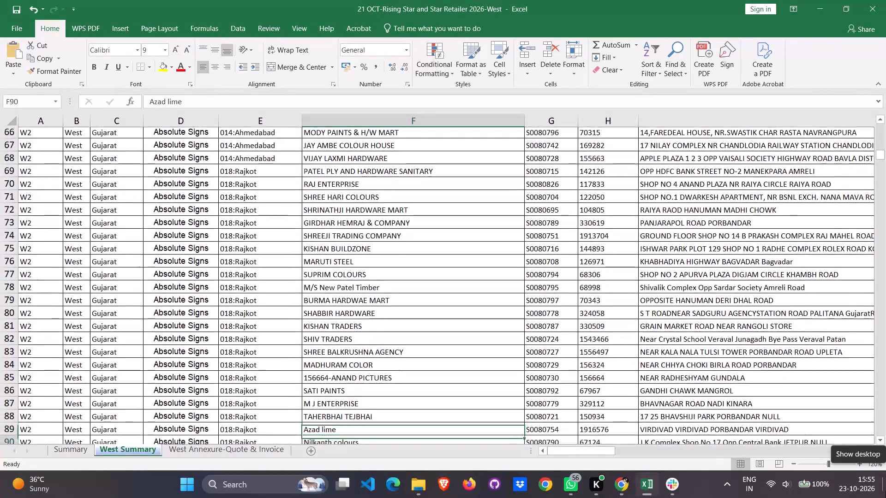
{"action": "key", "text": "Down"}
{"action": "key", "text": "Down"}
{"action": "key", "text": "Down"}
{"action": "key", "text": "Down"}
{"action": "key", "text": "Down"}
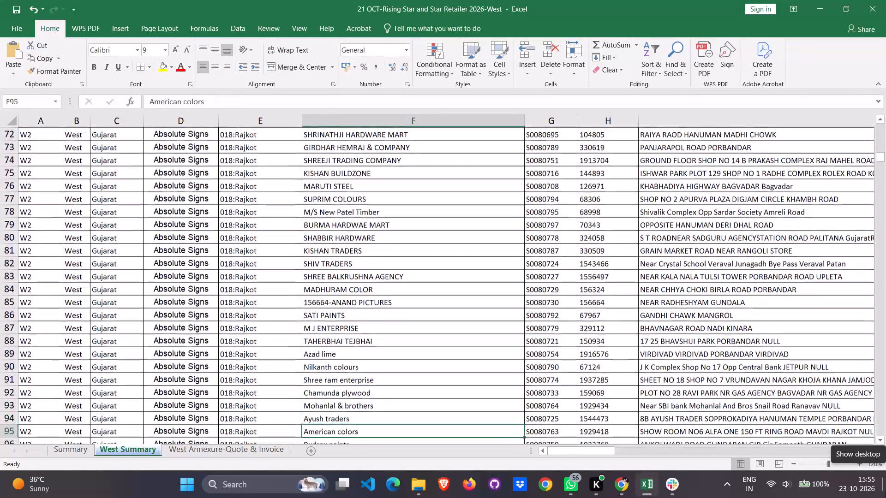
{"action": "key", "text": "Down"}
{"action": "key", "text": "Down"}
{"action": "key", "text": "Down"}
{"action": "key", "text": "Down"}
{"action": "key", "text": "Down"}
{"action": "key", "text": "Down"}
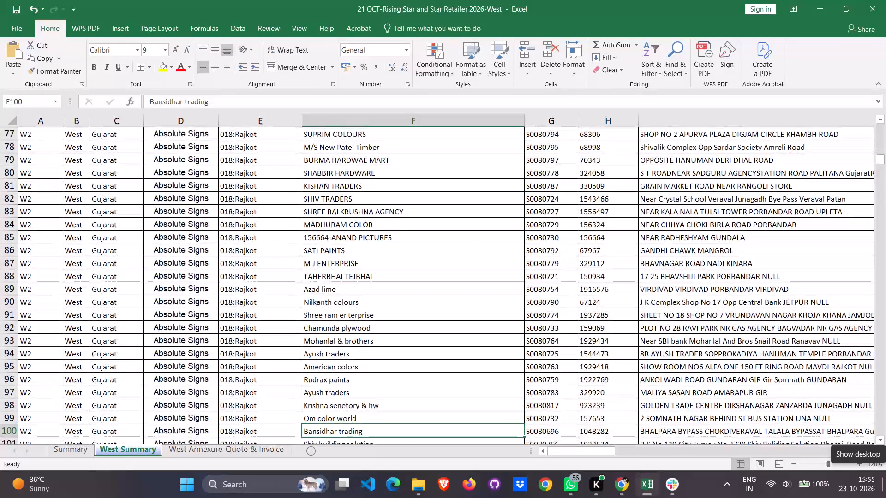
{"action": "key", "text": "Down"}
{"action": "key", "text": "Down"}
{"action": "key", "text": "Down"}
{"action": "key", "text": "Down"}
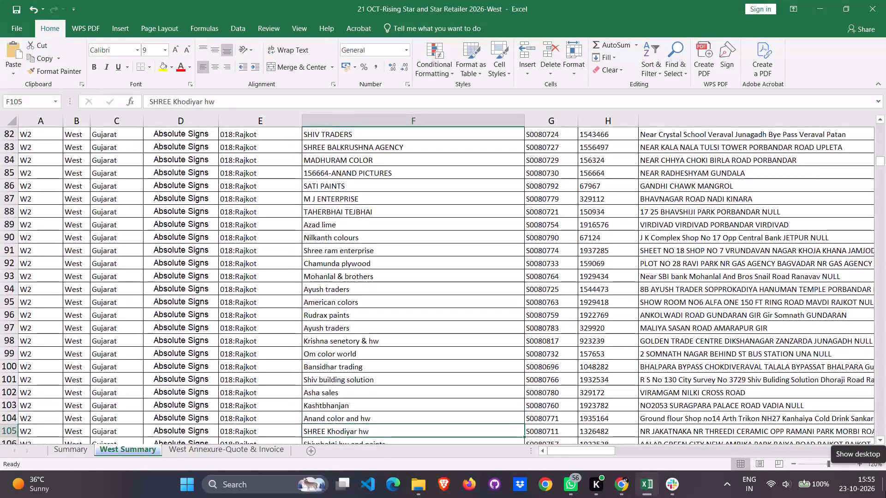
{"action": "key", "text": "Down"}
{"action": "key", "text": "Down"}
{"action": "key", "text": "Down"}
{"action": "key", "text": "Down"}
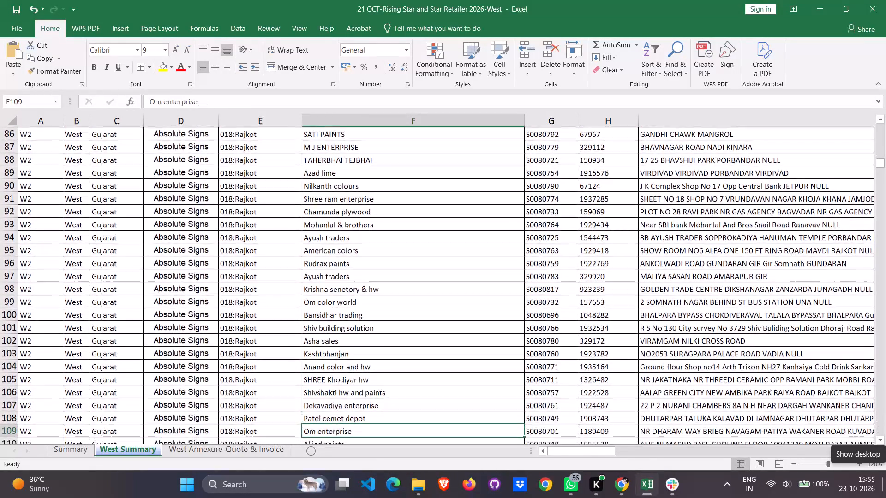
{"action": "key", "text": "Down"}
{"action": "key", "text": "Down"}
{"action": "key", "text": "Down"}
{"action": "key", "text": "Down"}
{"action": "key", "text": "Down"}
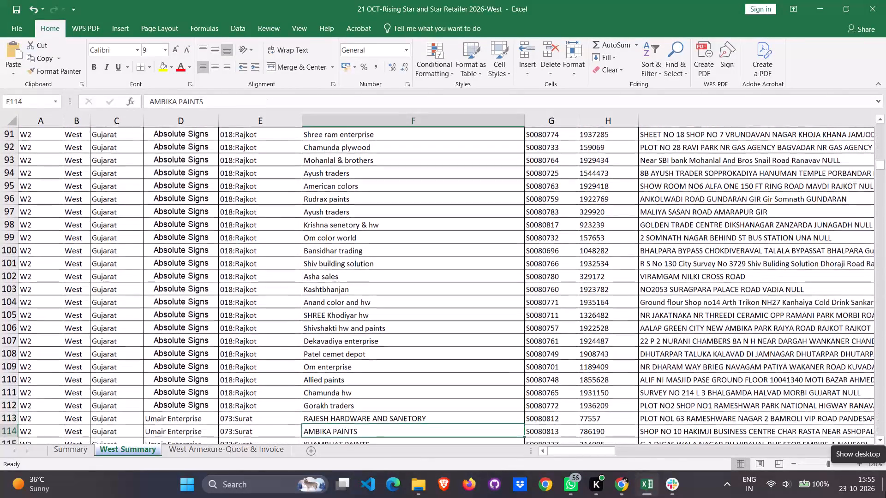
{"action": "key", "text": "Down"}
{"action": "key", "text": "Down"}
{"action": "key", "text": "Down"}
{"action": "key", "text": "Down"}
{"action": "key", "text": "Down"}
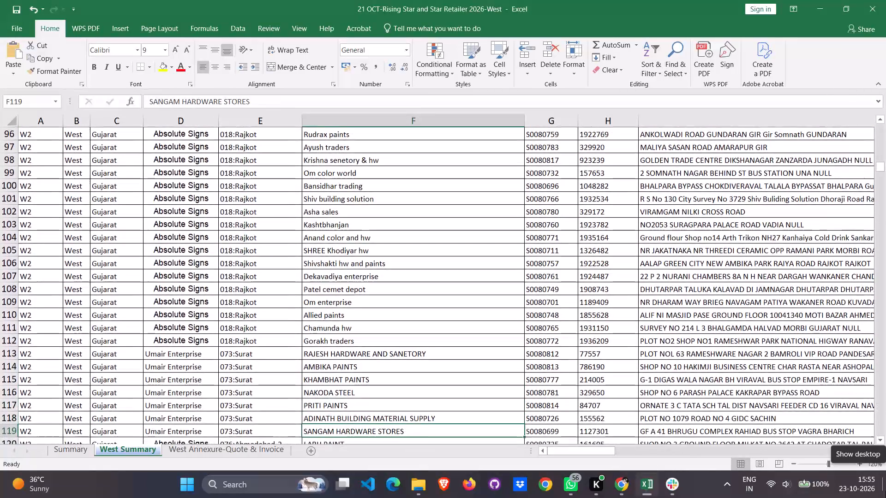
{"action": "key", "text": "Down"}
{"action": "key", "text": "Down"}
{"action": "key", "text": "Down"}
{"action": "key", "text": "Down"}
{"action": "key", "text": "Down"}
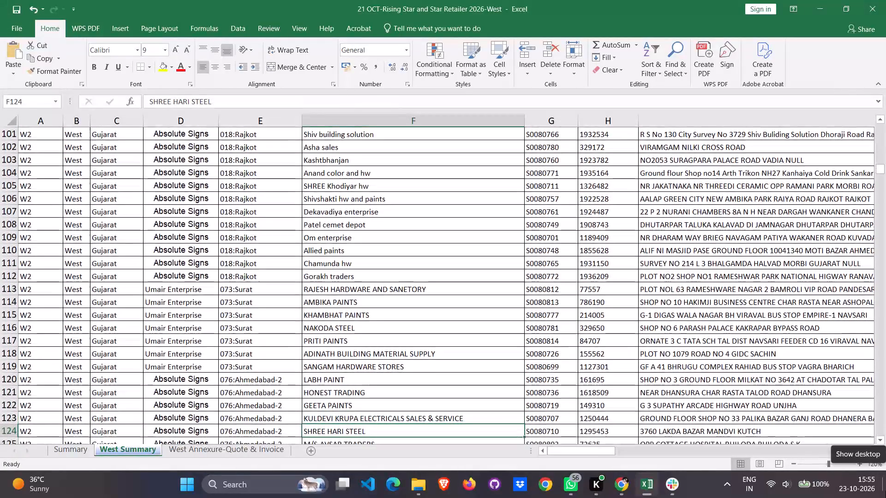
{"action": "key", "text": "Down"}
{"action": "key", "text": "Down"}
{"action": "key", "text": "Down"}
{"action": "key", "text": "Down"}
{"action": "key", "text": "Down"}
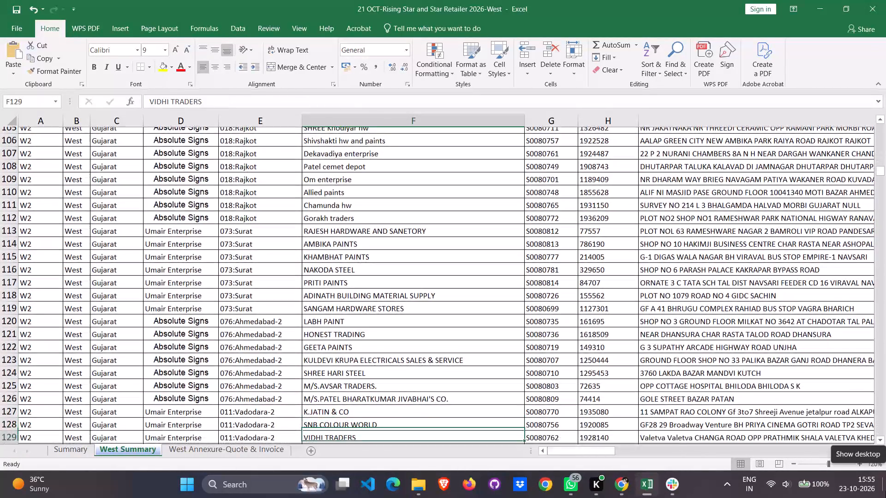
{"action": "key", "text": "Down"}
{"action": "key", "text": "Down"}
{"action": "key", "text": "Down"}
{"action": "key", "text": "Down"}
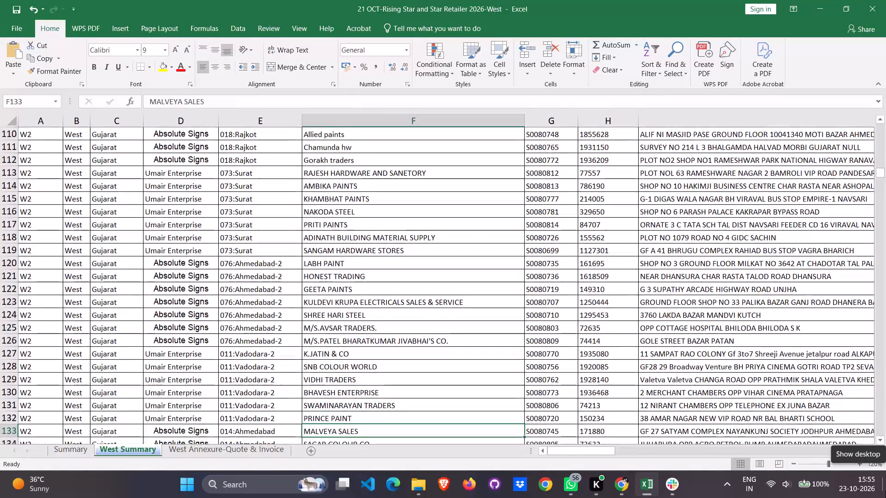
{"action": "key", "text": "Down"}
{"action": "key", "text": "Down"}
{"action": "key", "text": "Down"}
{"action": "key", "text": "Down"}
{"action": "key", "text": "Down"}
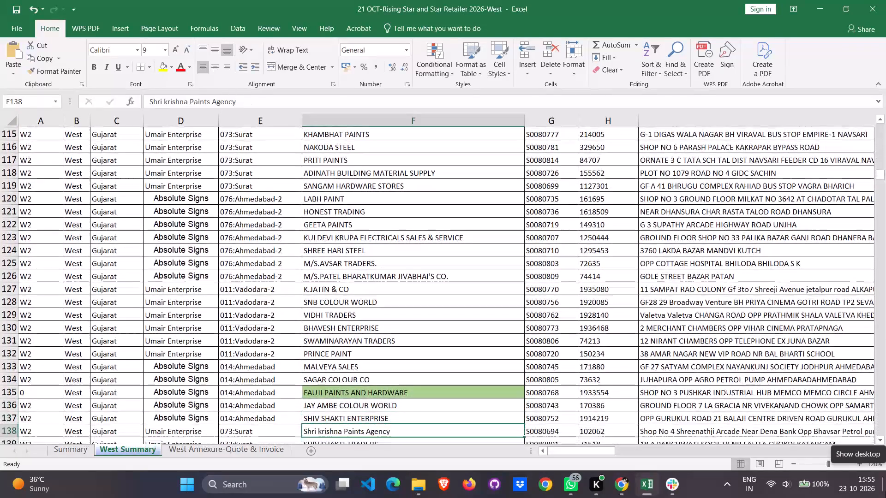
{"action": "key", "text": "Down"}
{"action": "key", "text": "Down"}
{"action": "key", "text": "Down"}
{"action": "key", "text": "Down"}
Examine the W2(B) dealer names in column F one by one, from JAY AMBE TRADEZOZE in row 143 to VARDHMAN ENTERPRISE-78954 in row 159.
{"action": "key", "text": "Down"}
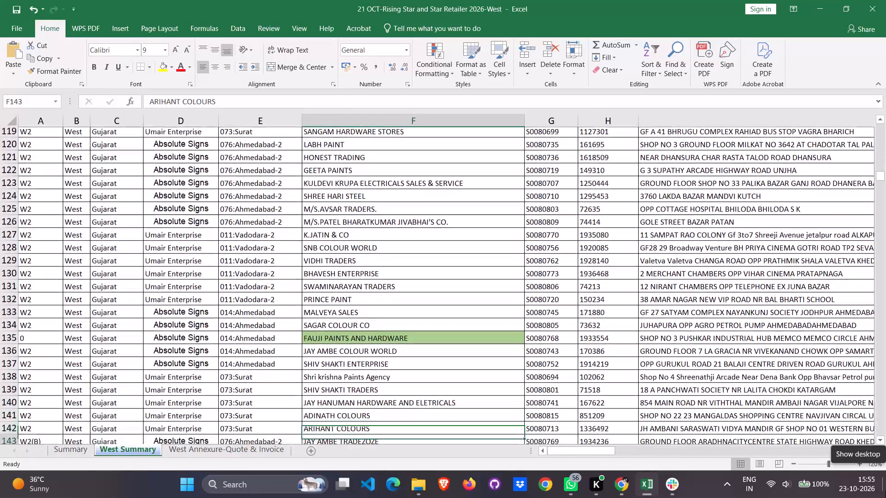
{"action": "key", "text": "Down"}
{"action": "key", "text": "Down"}
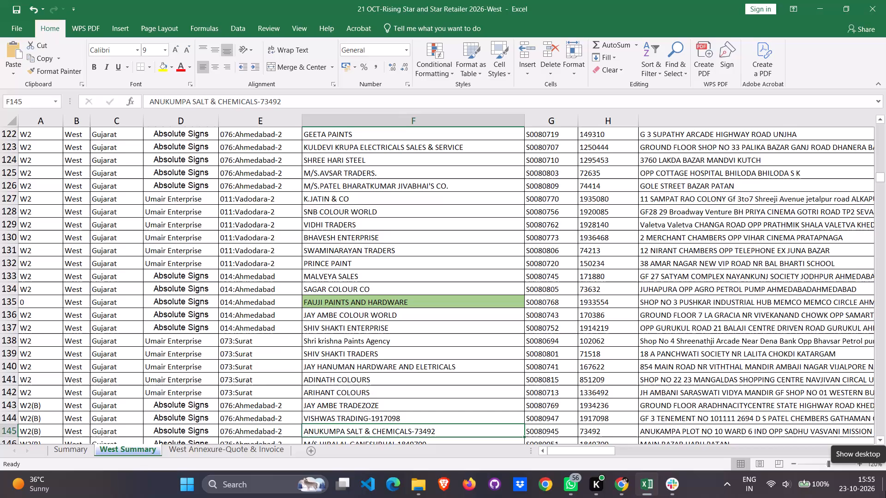
{"action": "key", "text": "Down"}
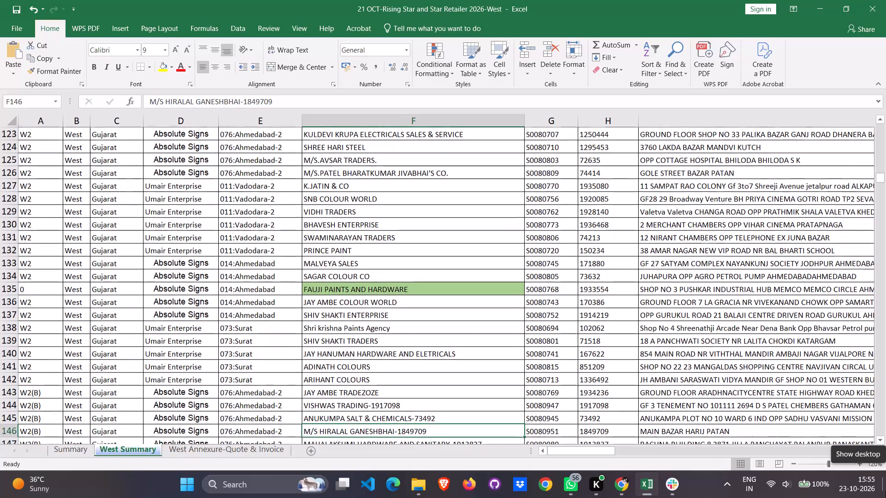
{"action": "key", "text": "Down"}
{"action": "key", "text": "Down"}
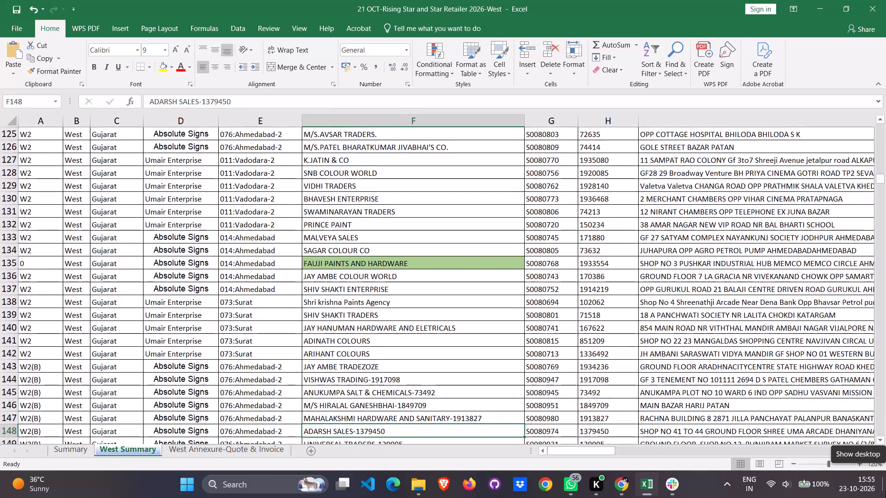
{"action": "key", "text": "Down"}
{"action": "key", "text": "Down"}
{"action": "key", "text": "Down"}
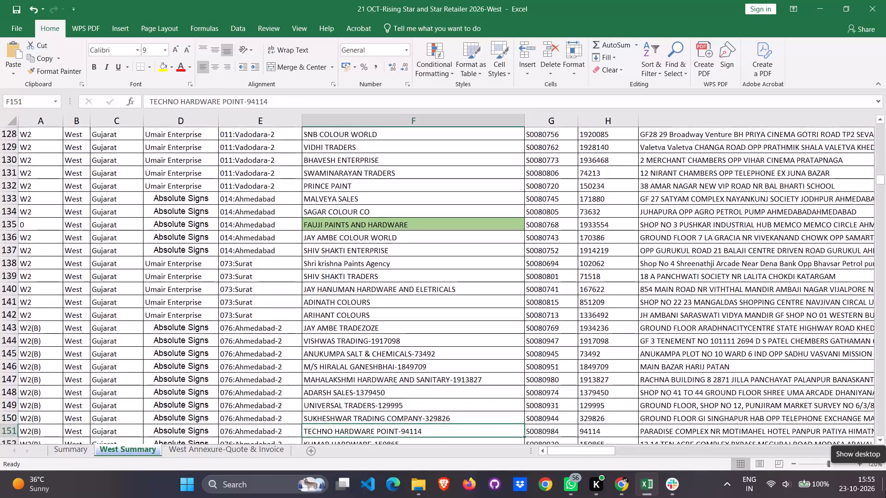
{"action": "key", "text": "Down"}
{"action": "key", "text": "Down"}
{"action": "key", "text": "Down"}
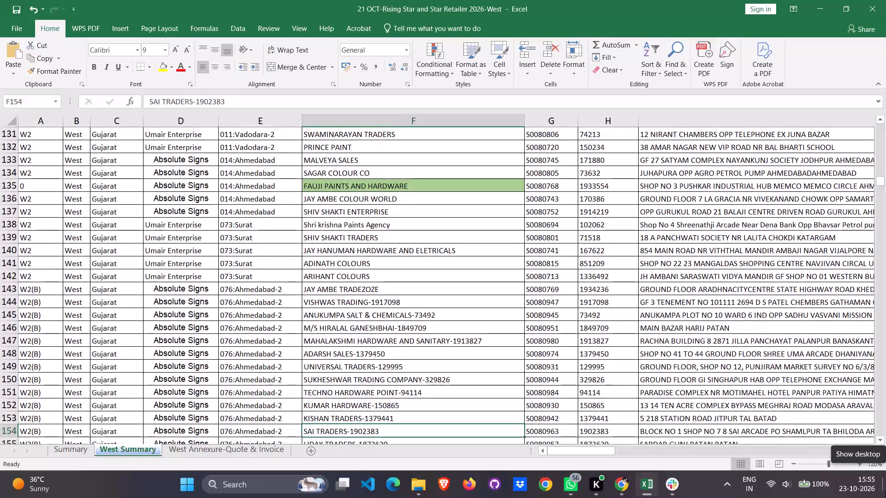
{"action": "key", "text": "Down"}
{"action": "key", "text": "Down"}
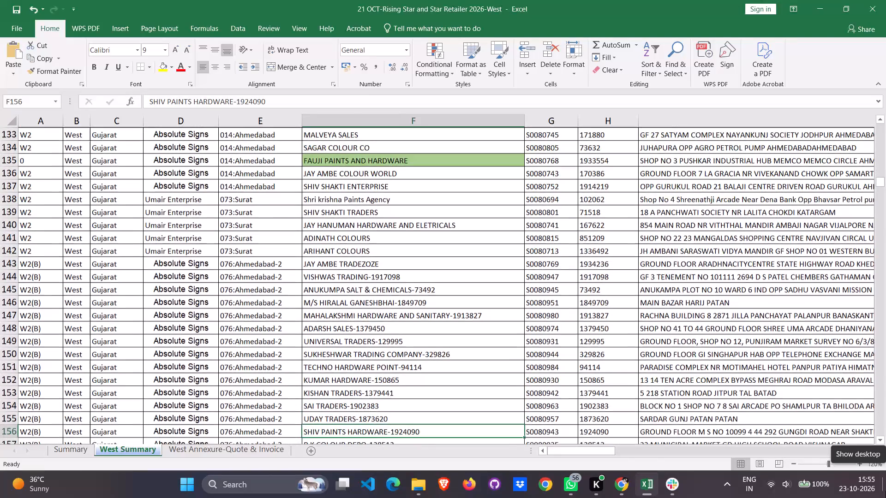
{"action": "key", "text": "Down"}
{"action": "key", "text": "Down"}
{"action": "key", "text": "Up"}
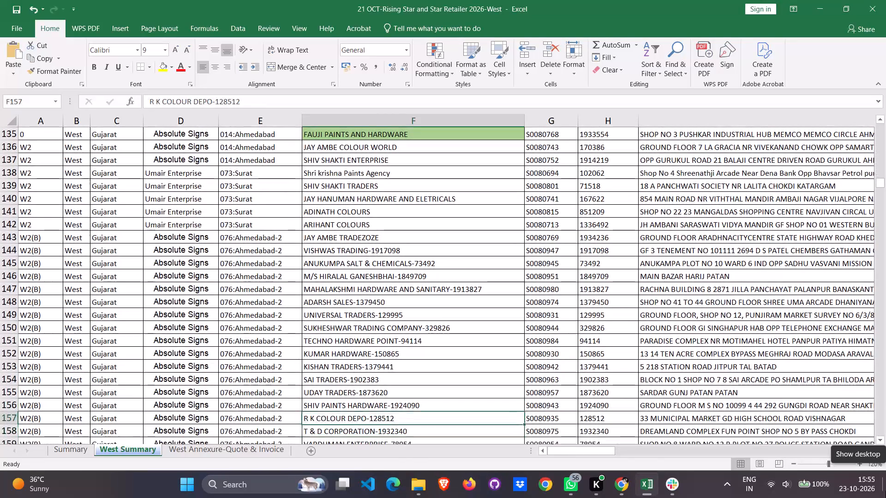
{"action": "key", "text": "Up"}
{"action": "key", "text": "Up"}
{"action": "key", "text": "Down"}
{"action": "key", "text": "Down"}
{"action": "key", "text": "Down"}
{"action": "key", "text": "Down"}
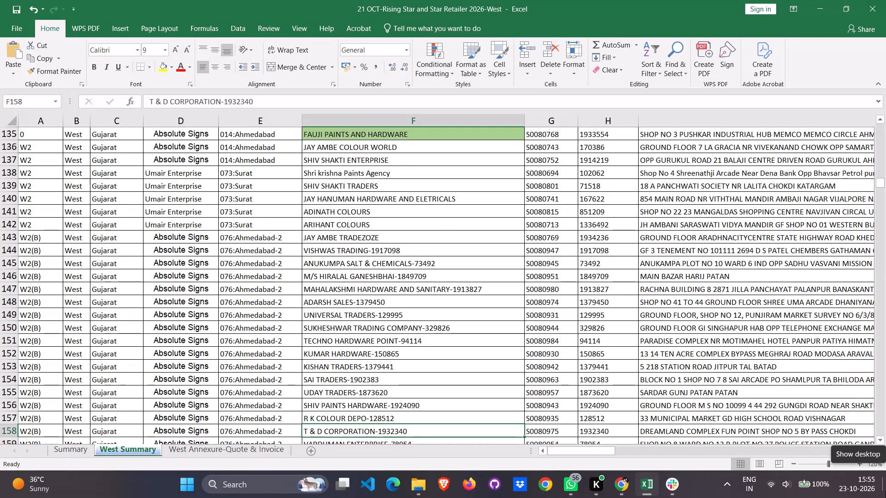
{"action": "key", "text": "Down"}
{"action": "key", "text": "Up"}
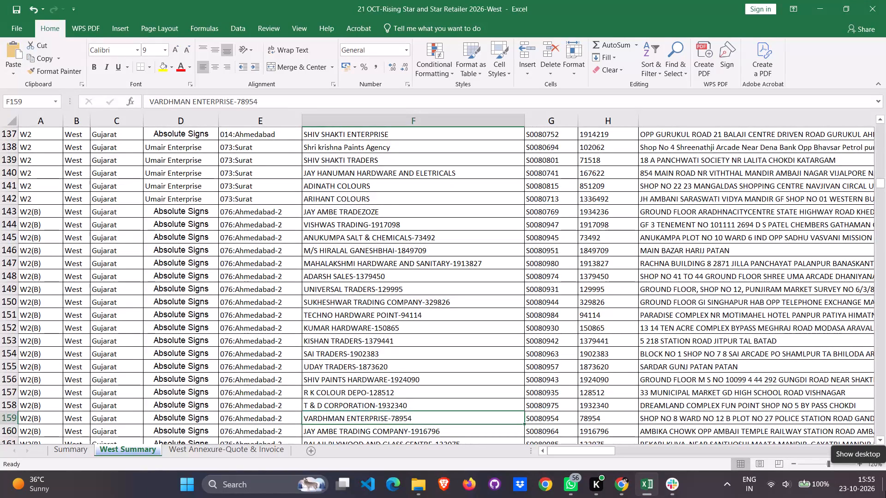
Highlight row 159 for VARDHMAN ENTERPRISE-78954 in the West Summary and examine its address, category, dates, amounts and status columns.
{"action": "scroll", "coordinate": [885, 0], "scroll_direction": "up", "scroll_amount": 1}
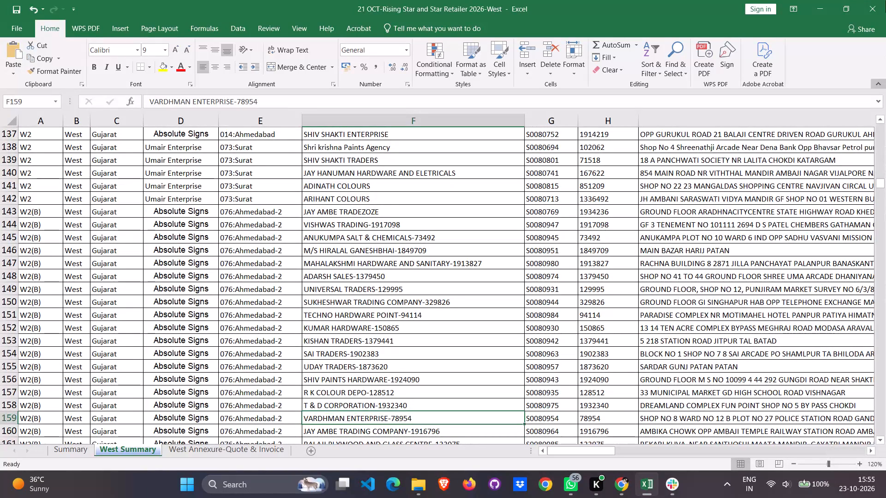
{"action": "scroll", "coordinate": [447, 217], "scroll_direction": "down", "scroll_amount": 8}
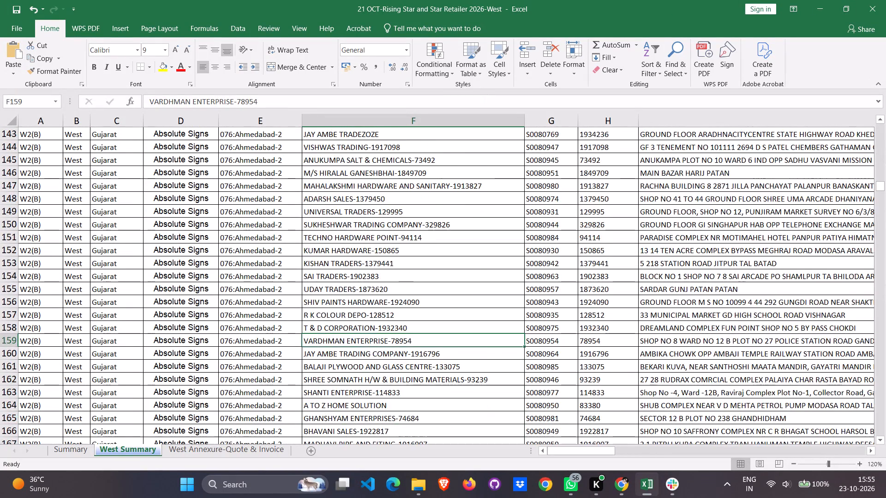
{"action": "scroll", "coordinate": [447, 217], "scroll_direction": "down", "scroll_amount": 4}
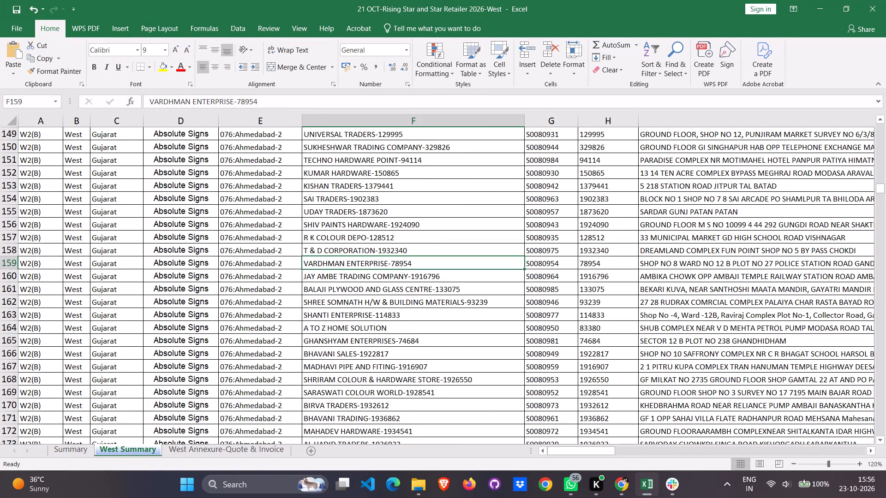
{"action": "left_click", "coordinate": [12, 265]}
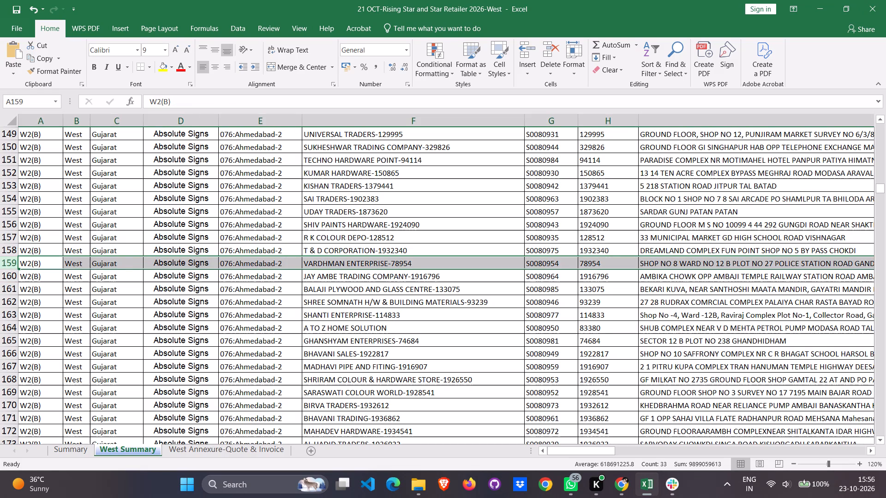
{"action": "scroll", "coordinate": [211, 275], "scroll_direction": "left", "scroll_amount": 6}
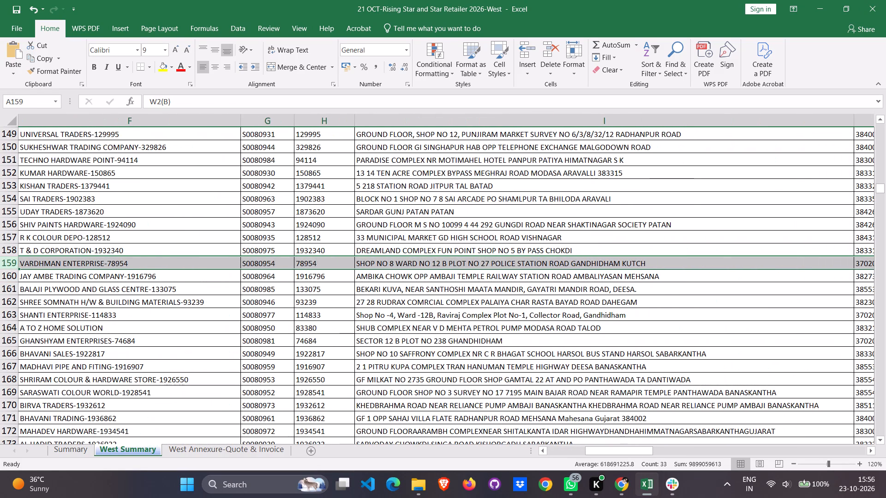
{"action": "scroll", "coordinate": [213, 274], "scroll_direction": "left", "scroll_amount": 10}
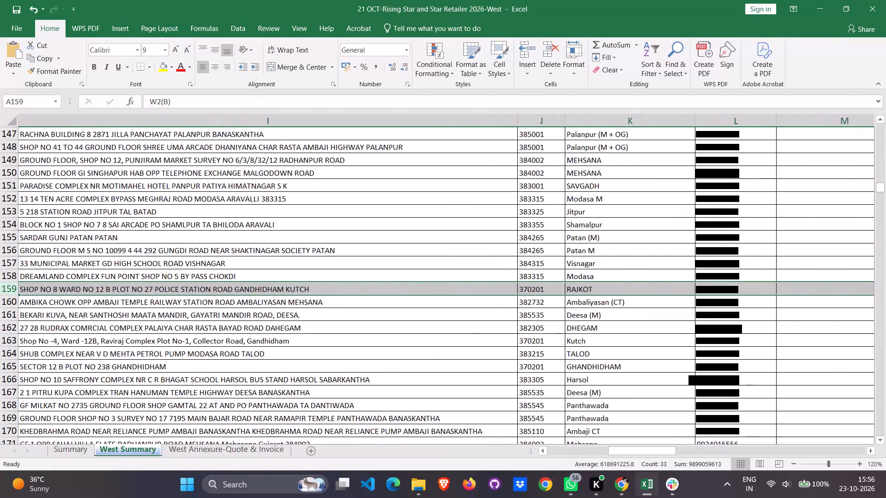
{"action": "scroll", "coordinate": [213, 274], "scroll_direction": "left", "scroll_amount": 8}
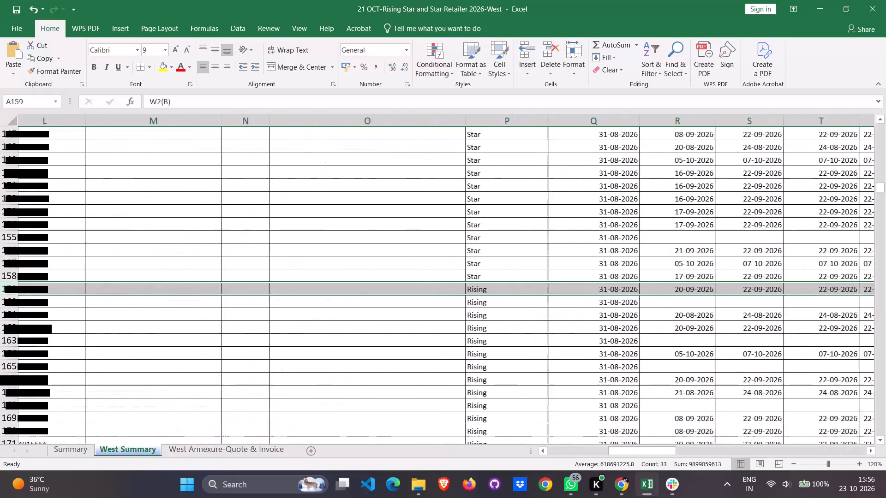
{"action": "scroll", "coordinate": [213, 274], "scroll_direction": "left", "scroll_amount": 9}
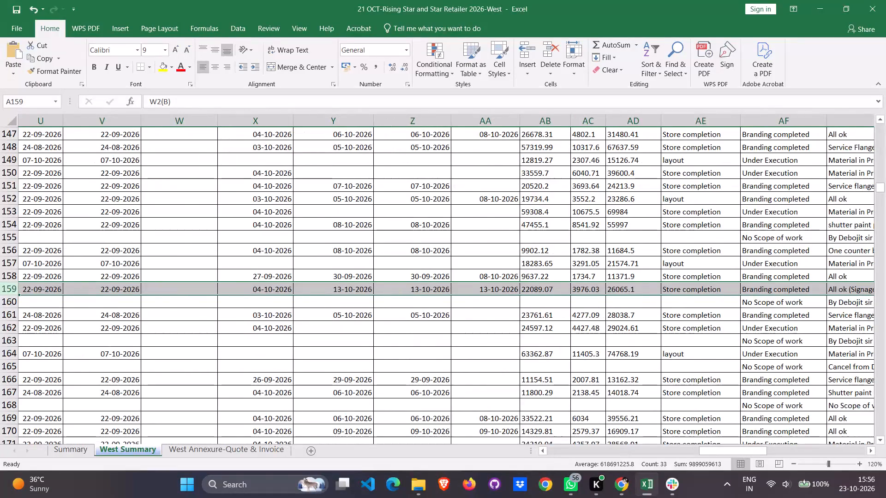
{"action": "scroll", "coordinate": [213, 274], "scroll_direction": "right", "scroll_amount": 17}
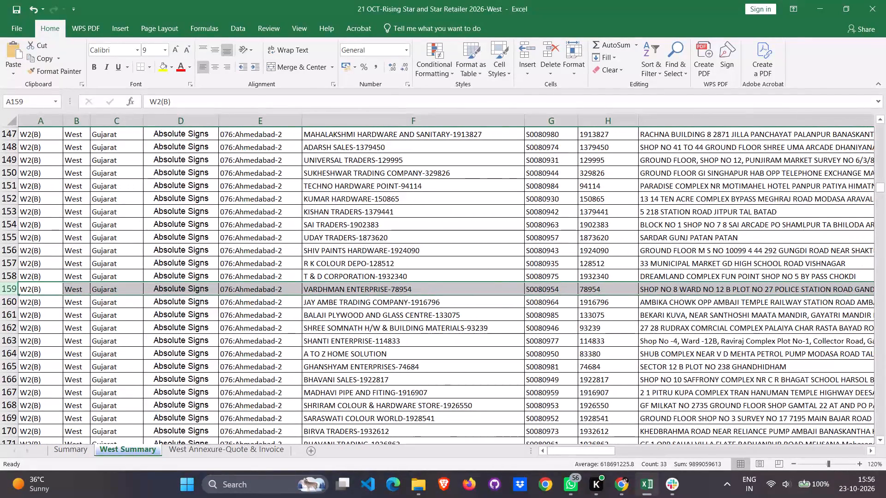
Switch to File Explorer, search the SEPARATAION ESTIMATE folder for VARD, and open the VARDHMAN ENTERPRISE workbook.
{"action": "left_click", "coordinate": [419, 484]}
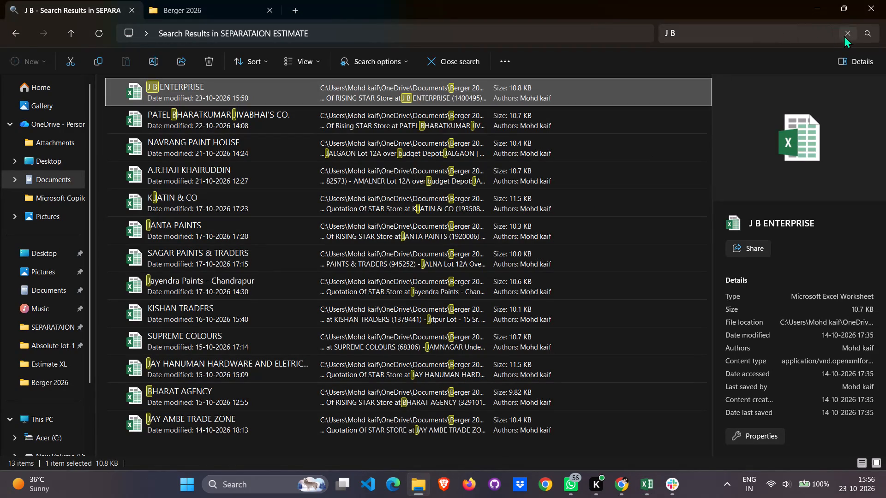
{"action": "left_click", "coordinate": [844, 36]}
{"action": "type", "text": "VARD"}
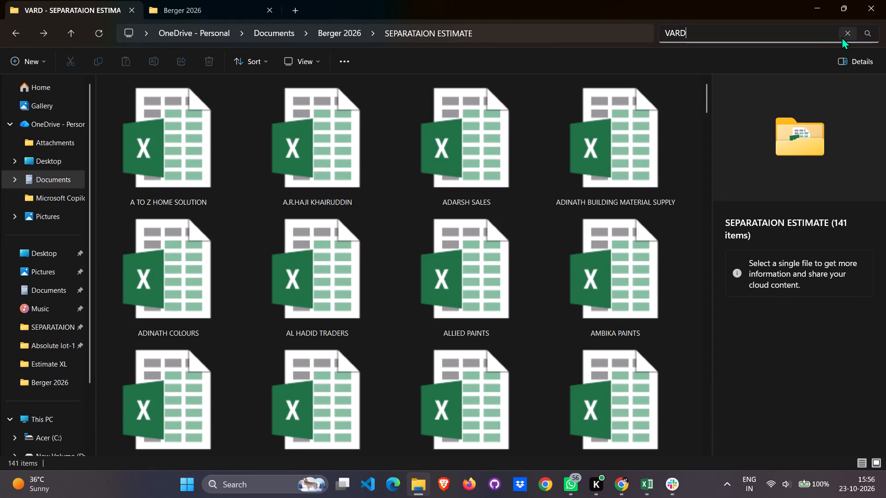
{"action": "double_click", "coordinate": [239, 99]}
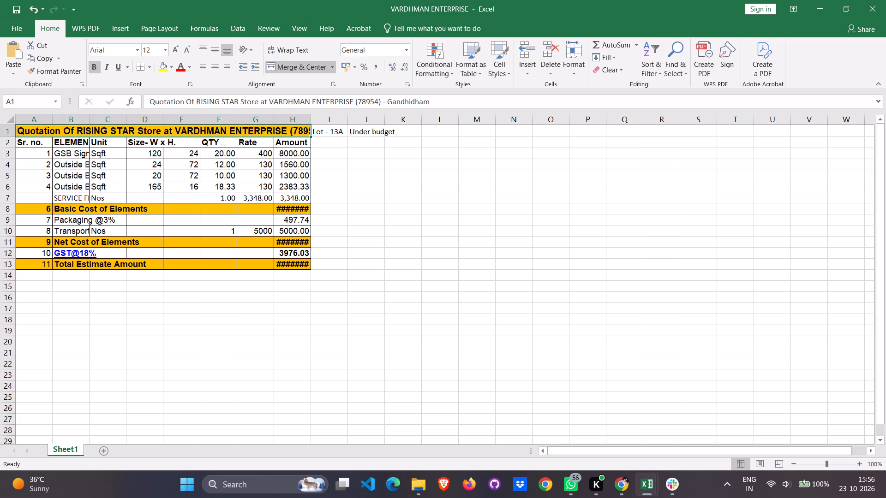
Widen column B of the VARDHMAN ENTERPRISE estimate so the element names fit.
{"action": "left_click_drag", "start_coordinate": [89, 119], "coordinate": [146, 113]}
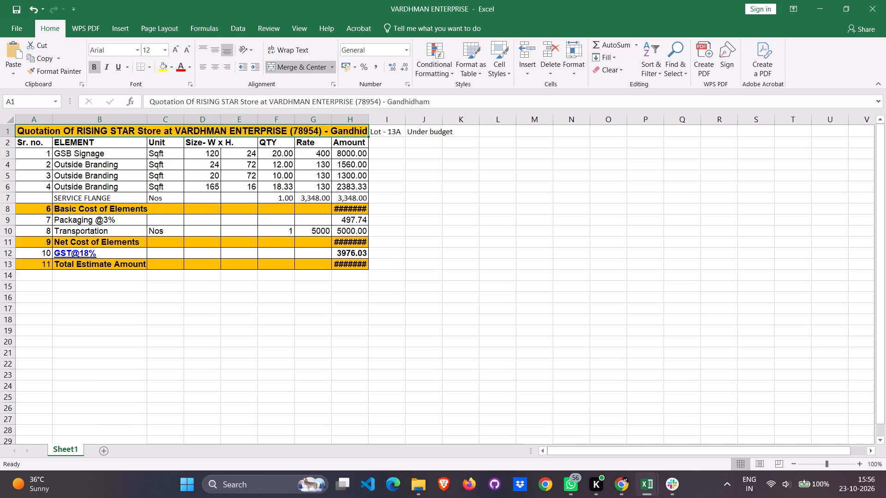
Select the three Outside Branding quantities in F4:F6 to check their combined square footage.
{"action": "left_click", "coordinate": [276, 165]}
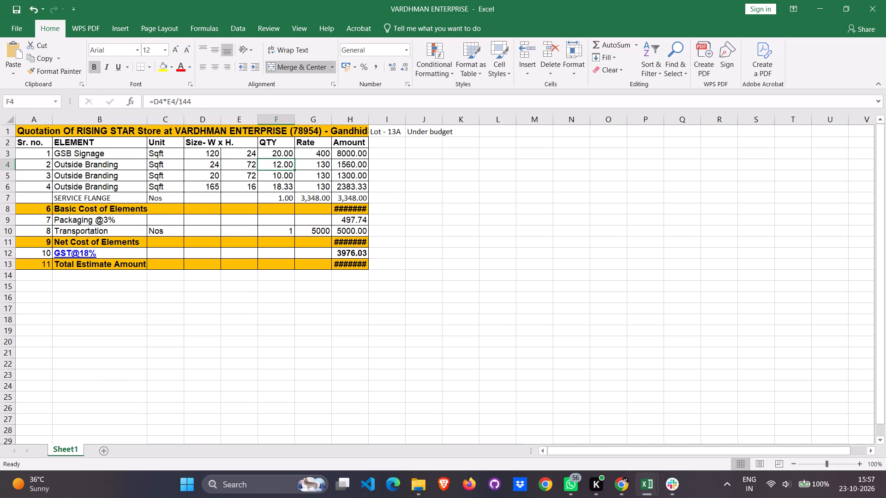
{"action": "key", "text": "shift+Down"}
{"action": "key", "text": "shift+Down"}
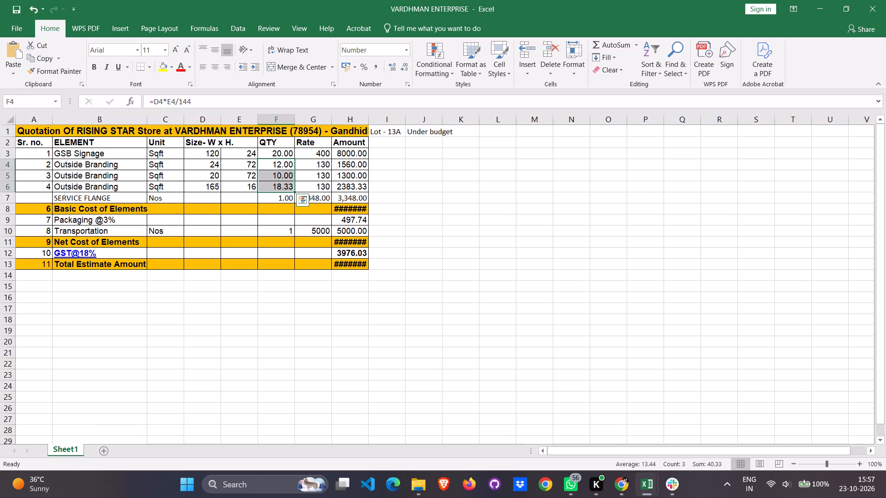
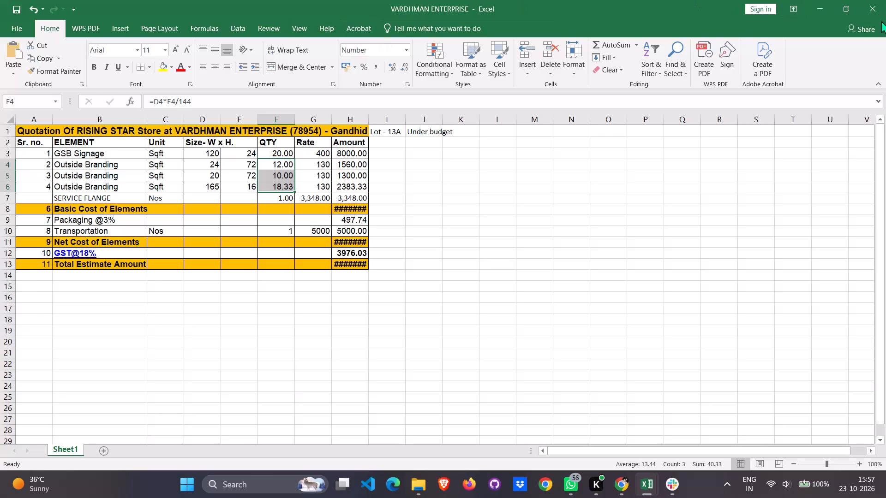
Close the VARDHMAN ENTERPRISE estimate workbook, saving its changes.
{"action": "left_click", "coordinate": [875, 9]}
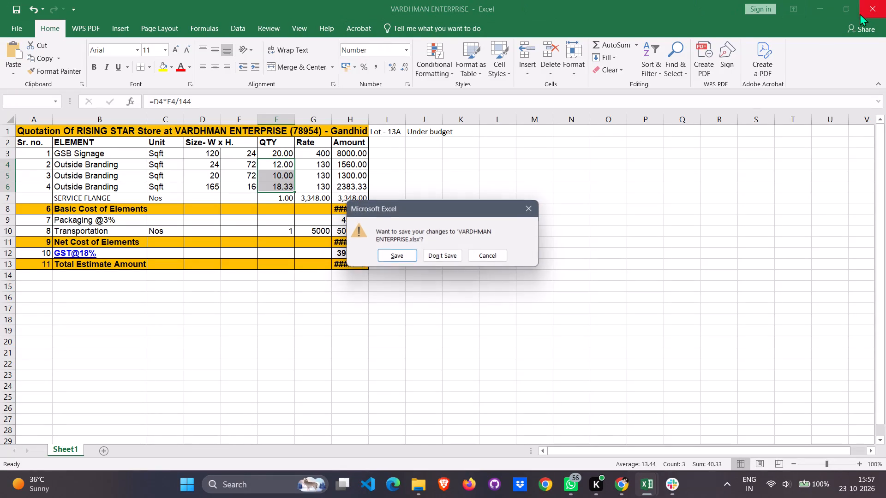
{"action": "left_click", "coordinate": [409, 255]}
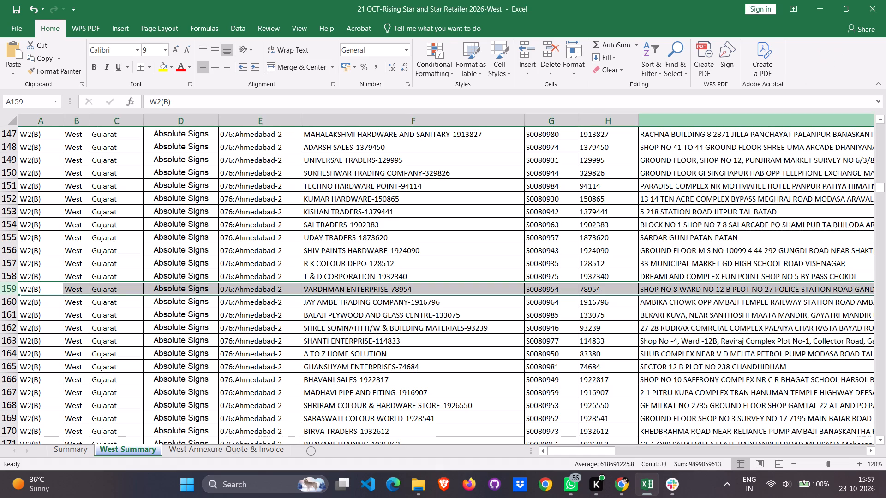
Switch to File Explorer, search the SEPARATAION ESTIMATE folder for SIYARAM, and open the SIYARAM PAINTS & INTERIOR HUB workbook.
{"action": "key", "text": "alt+Tab"}
{"action": "left_click", "coordinate": [856, 30]}
{"action": "key", "text": "s"}
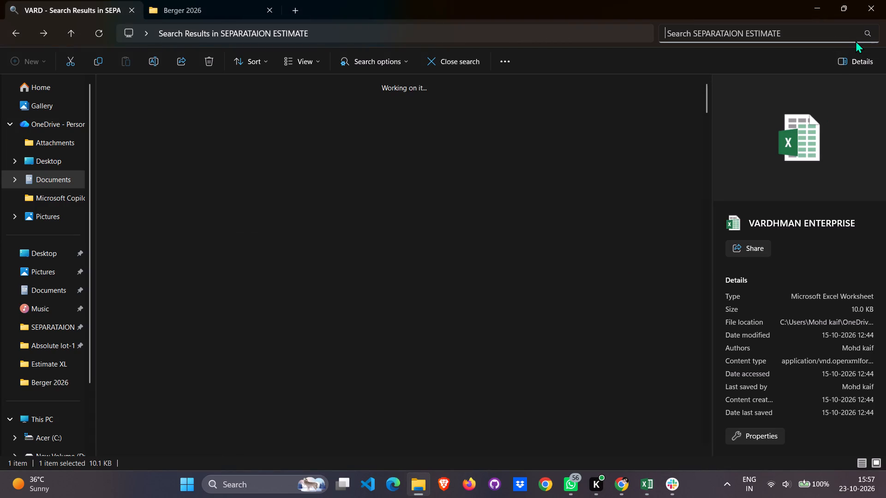
{"action": "type", "text": "IY"}
{"action": "type", "text": "ARAM"}
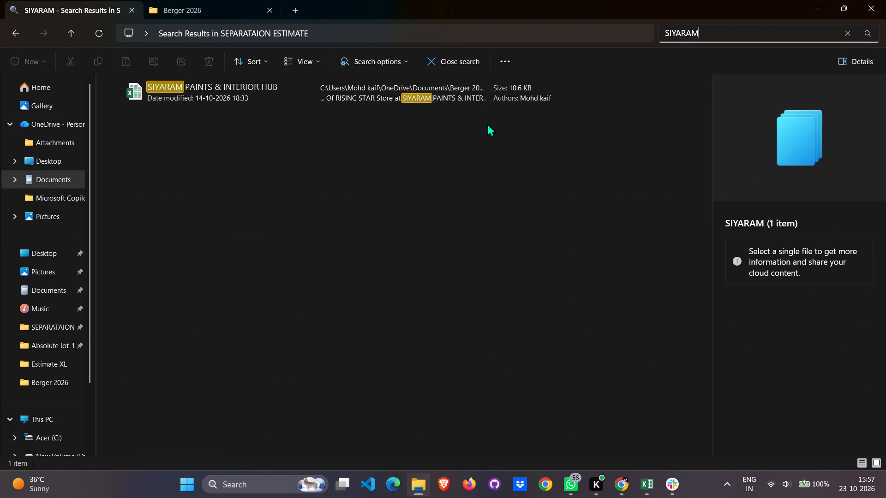
{"action": "double_click", "coordinate": [278, 98]}
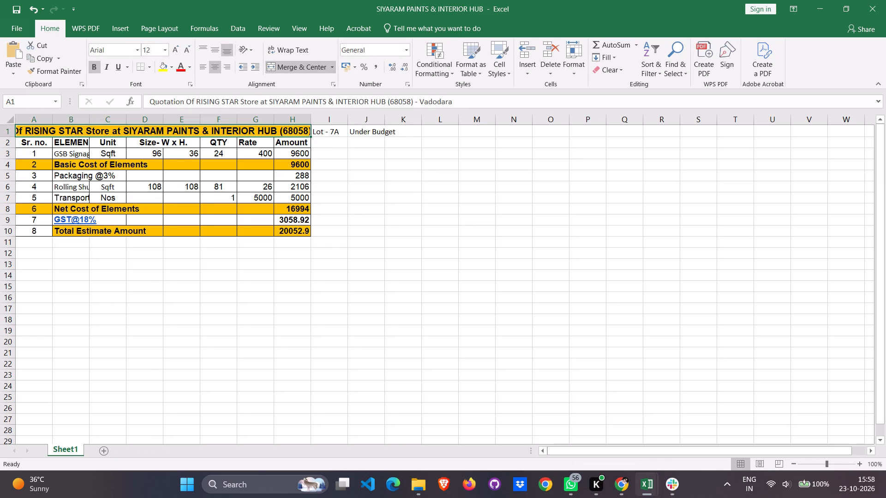
Widen column B of the SIYARAM PAINTS & INTERIOR HUB estimate so the element names fit.
{"action": "left_click_drag", "start_coordinate": [88, 116], "coordinate": [192, 119]}
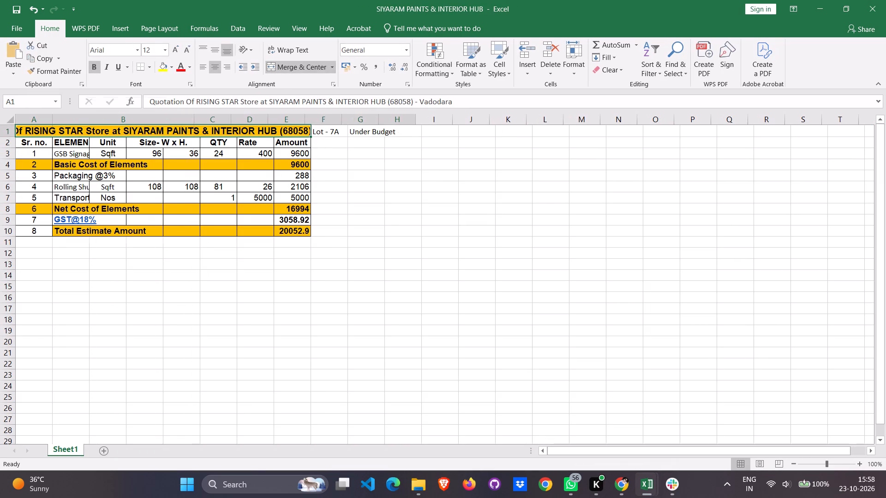